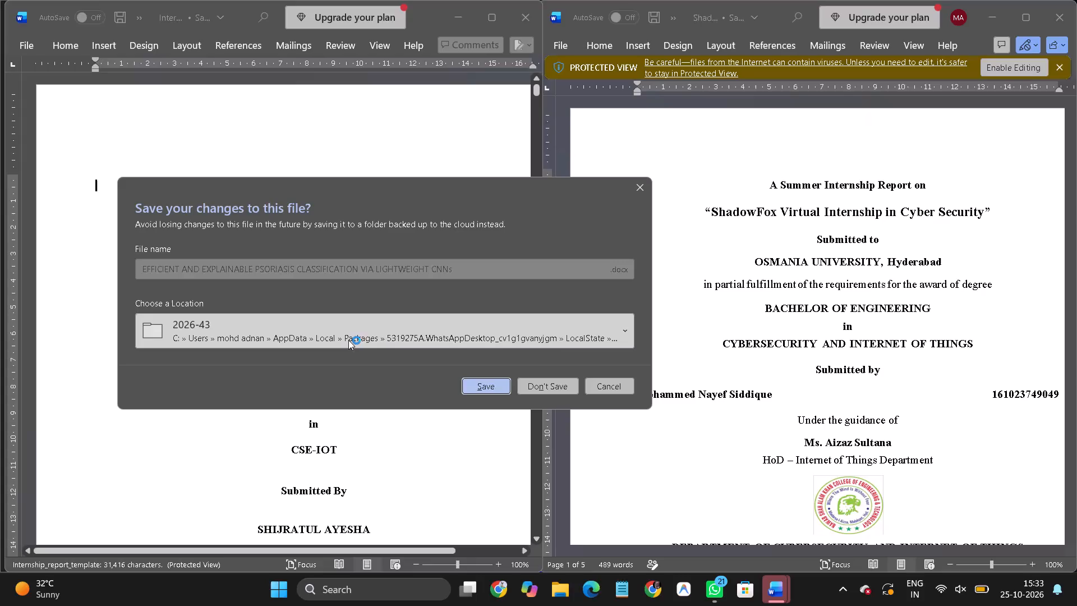
# Dismiss the save prompt without saving and enable editing in the Data Analyst internship report.
pyautogui.click(606, 384)
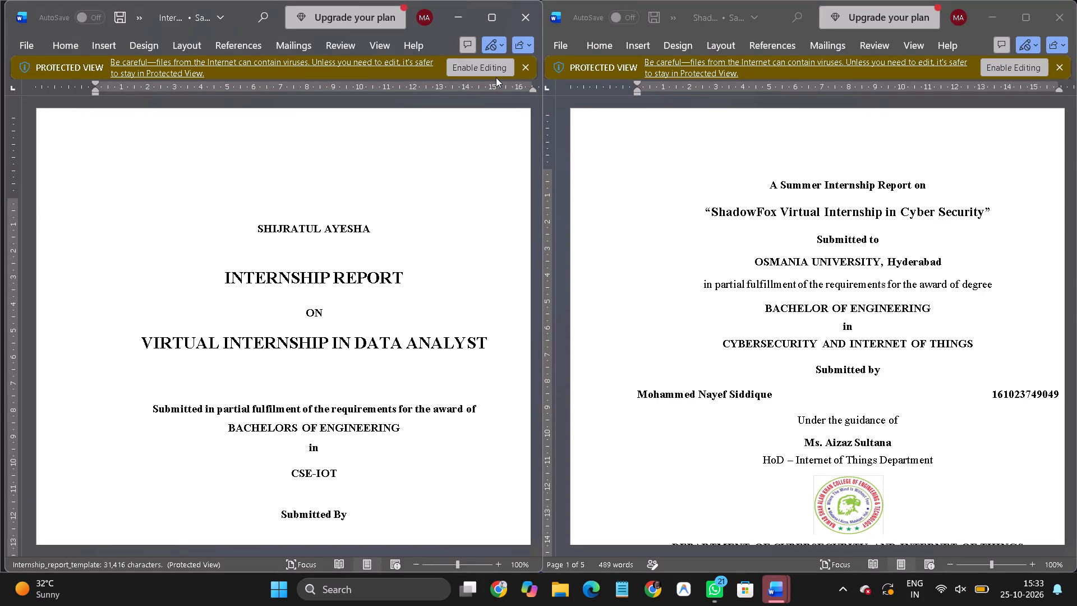
pyautogui.click(495, 72)
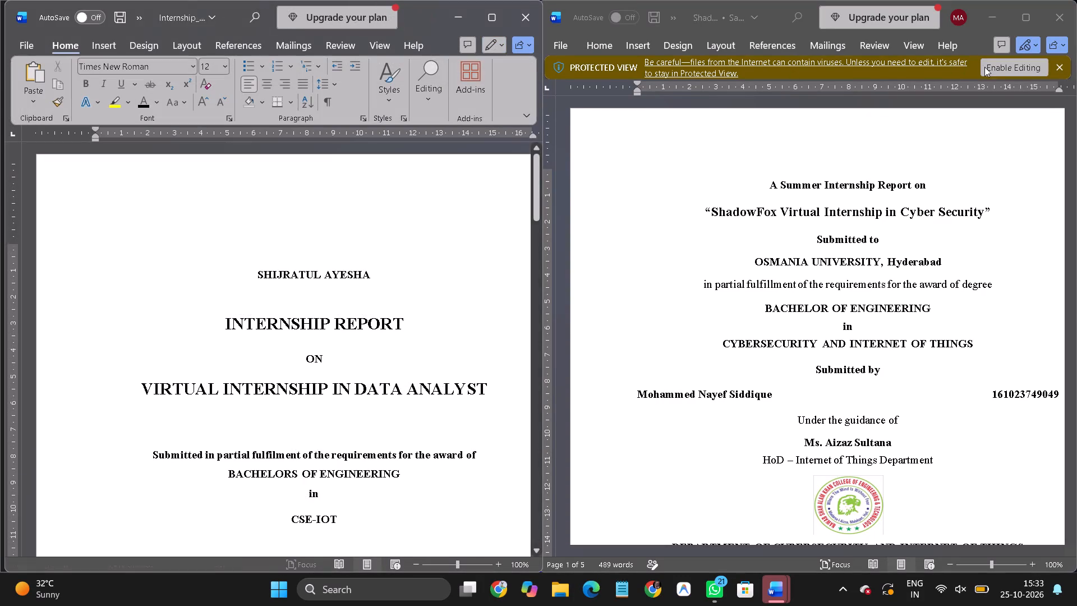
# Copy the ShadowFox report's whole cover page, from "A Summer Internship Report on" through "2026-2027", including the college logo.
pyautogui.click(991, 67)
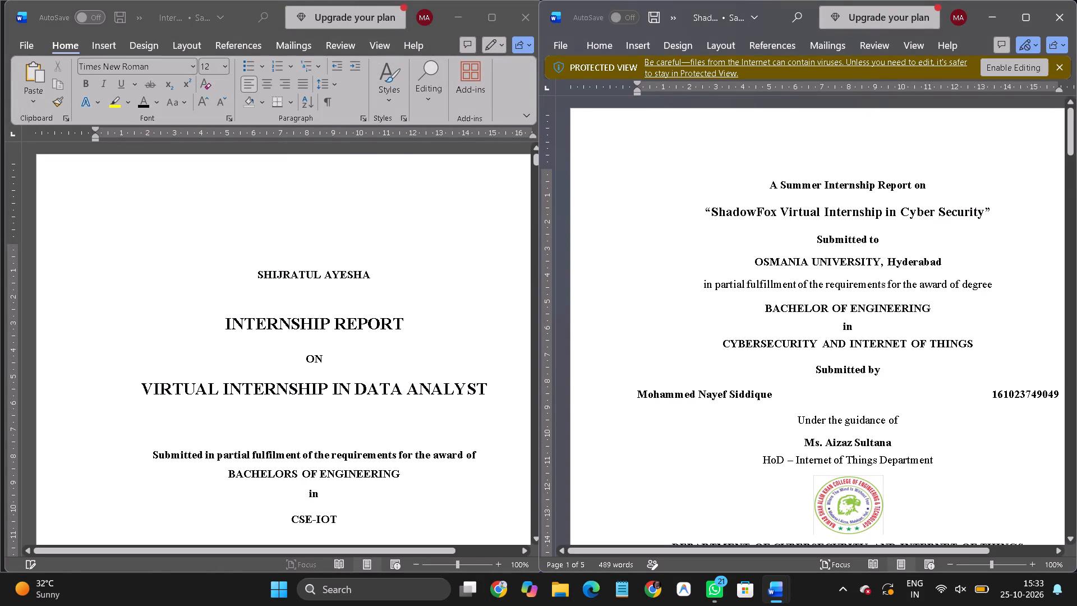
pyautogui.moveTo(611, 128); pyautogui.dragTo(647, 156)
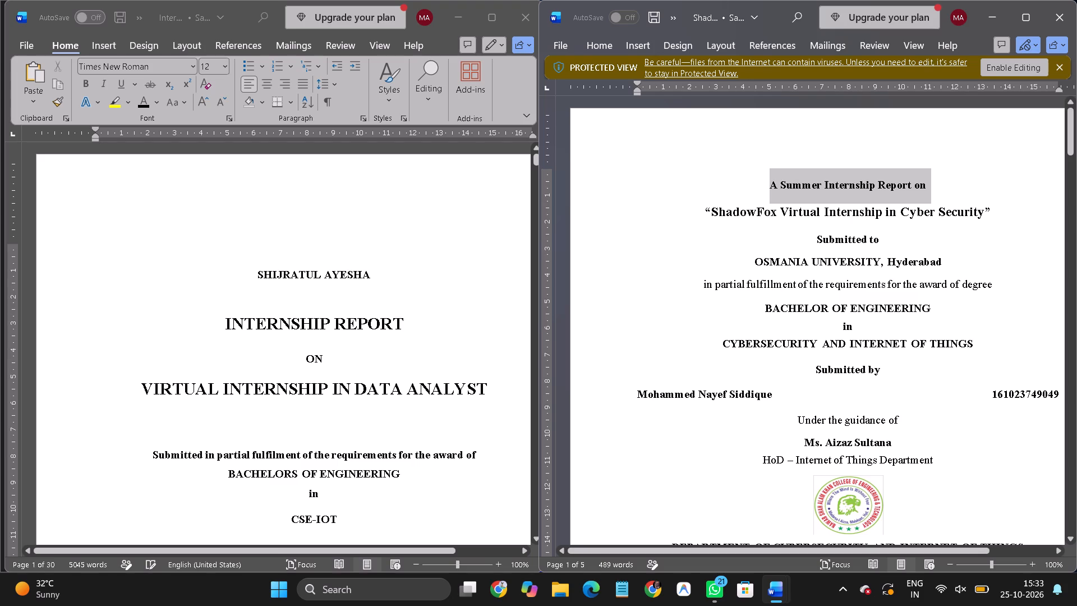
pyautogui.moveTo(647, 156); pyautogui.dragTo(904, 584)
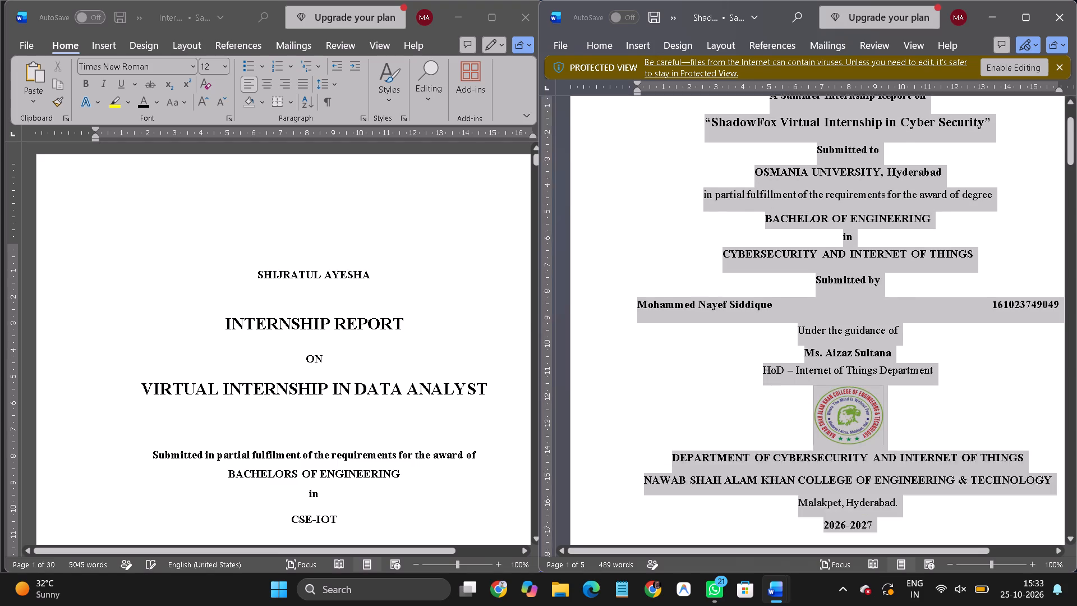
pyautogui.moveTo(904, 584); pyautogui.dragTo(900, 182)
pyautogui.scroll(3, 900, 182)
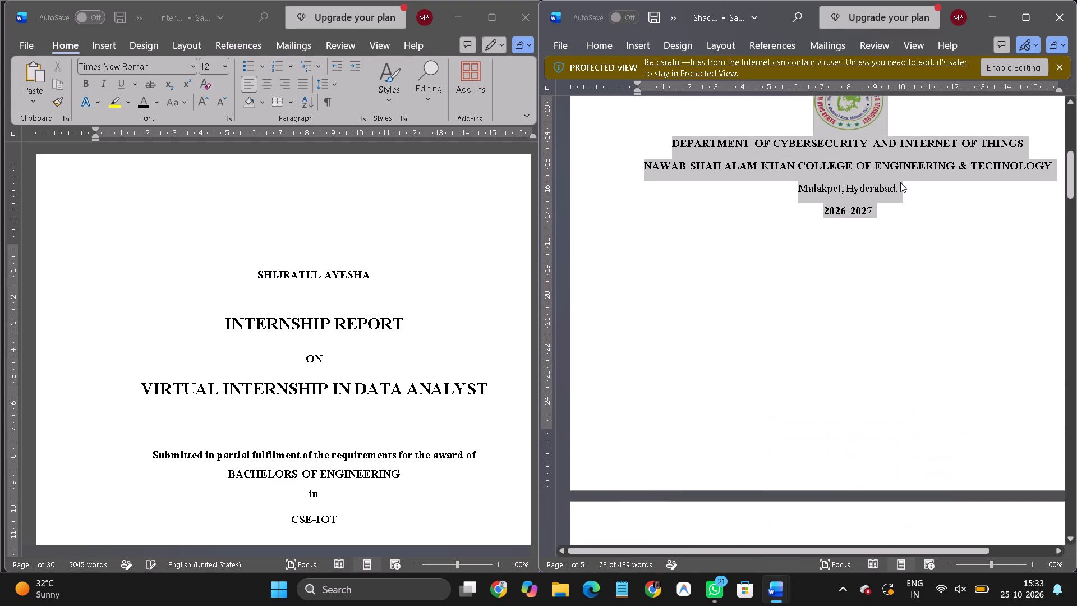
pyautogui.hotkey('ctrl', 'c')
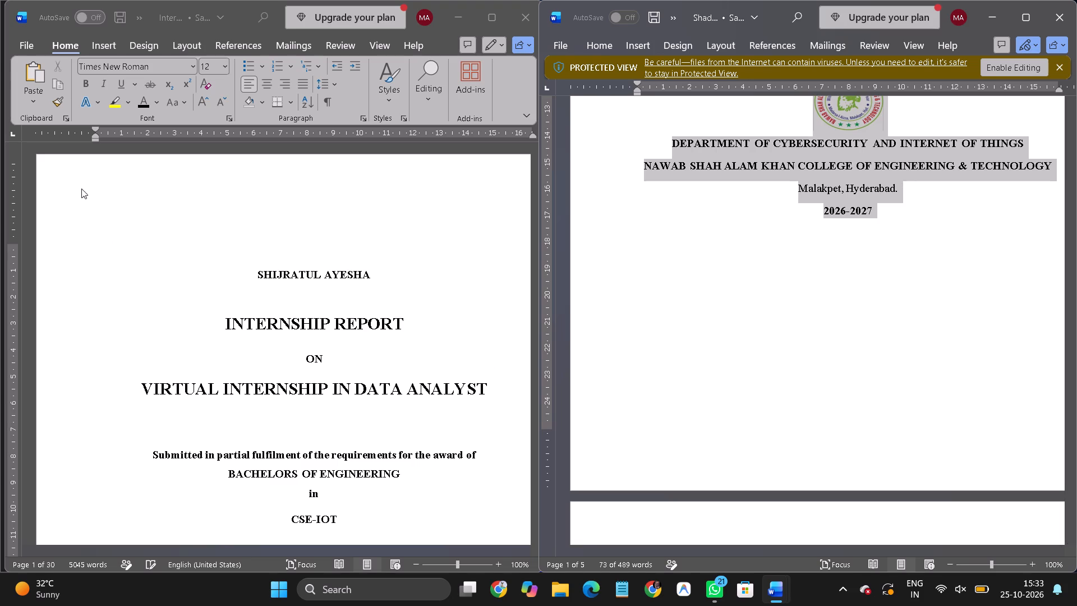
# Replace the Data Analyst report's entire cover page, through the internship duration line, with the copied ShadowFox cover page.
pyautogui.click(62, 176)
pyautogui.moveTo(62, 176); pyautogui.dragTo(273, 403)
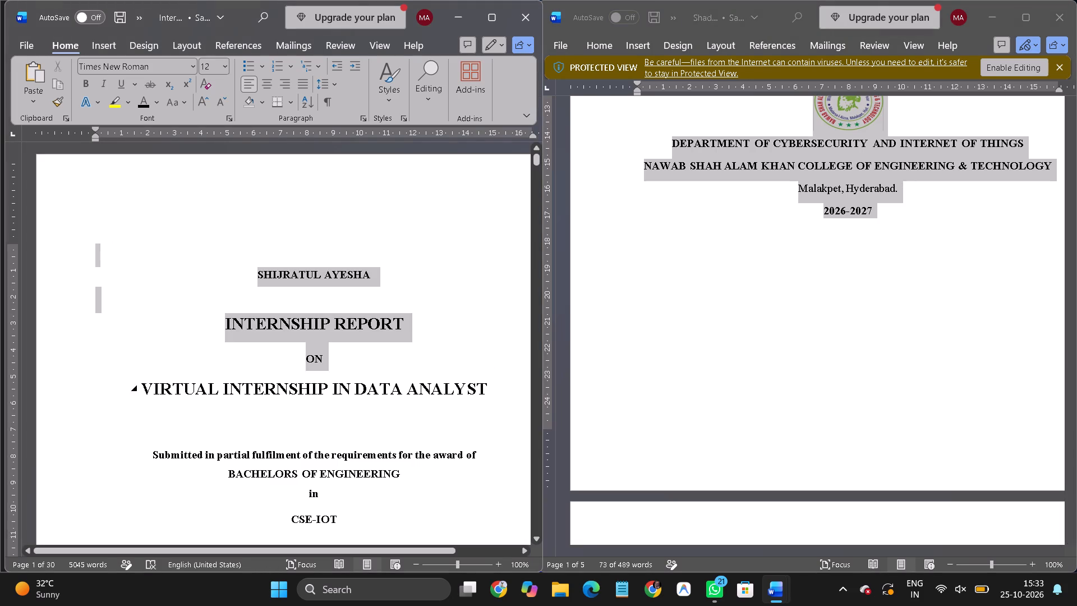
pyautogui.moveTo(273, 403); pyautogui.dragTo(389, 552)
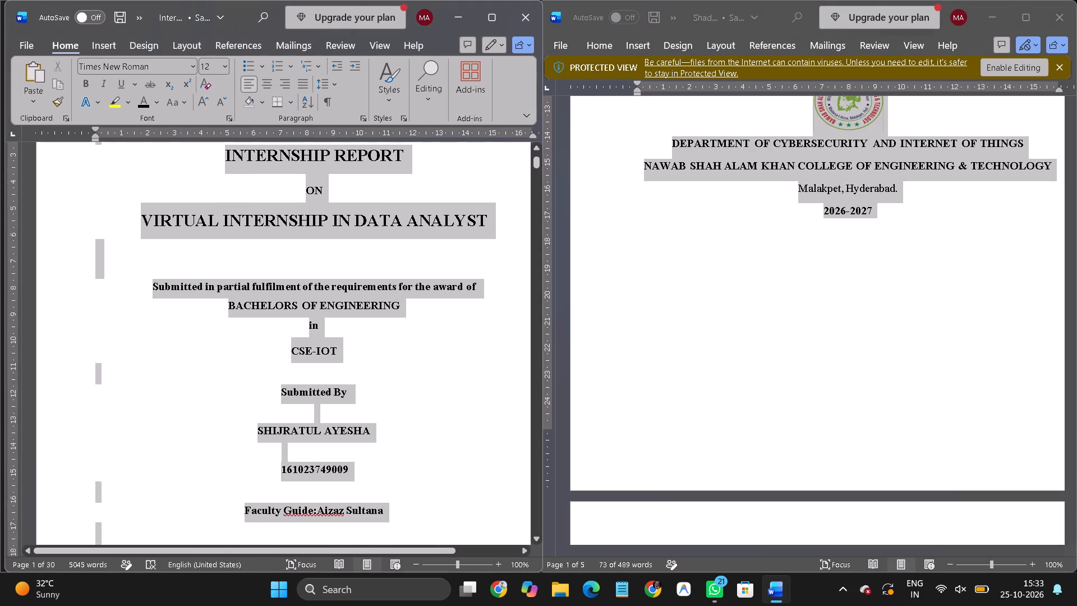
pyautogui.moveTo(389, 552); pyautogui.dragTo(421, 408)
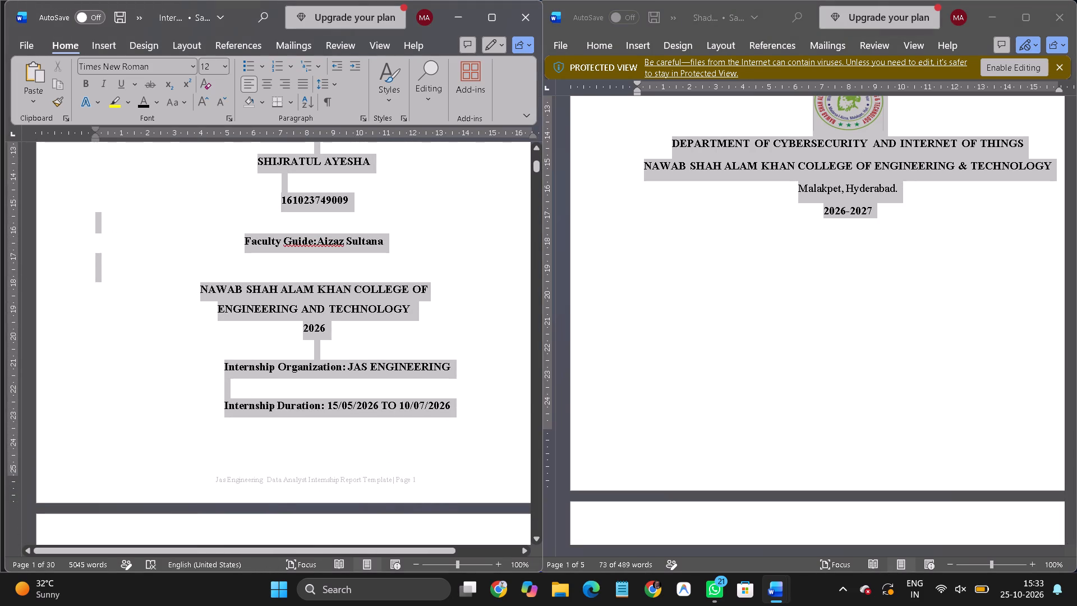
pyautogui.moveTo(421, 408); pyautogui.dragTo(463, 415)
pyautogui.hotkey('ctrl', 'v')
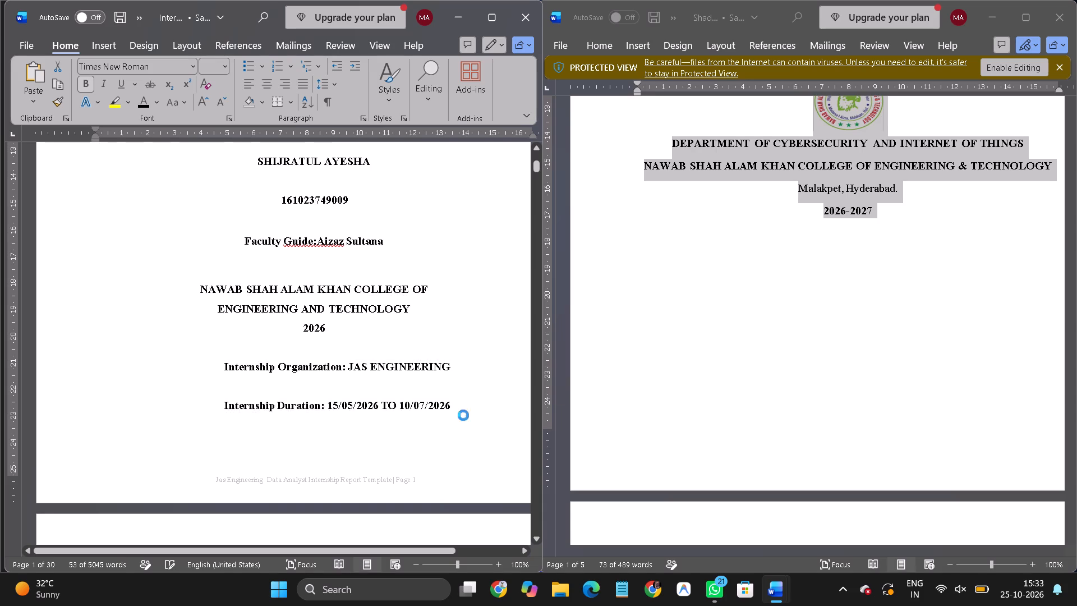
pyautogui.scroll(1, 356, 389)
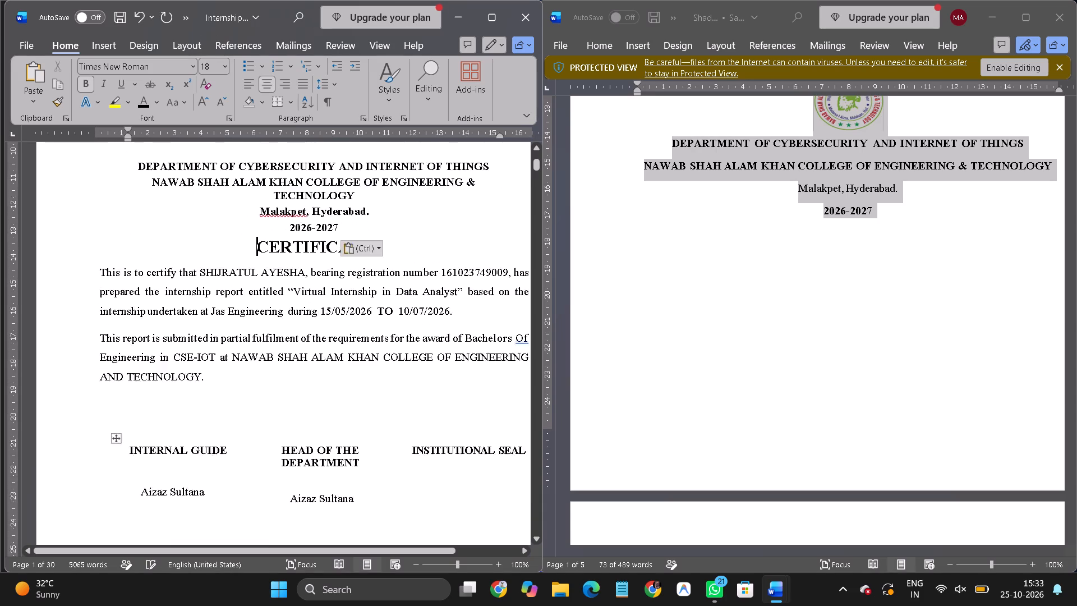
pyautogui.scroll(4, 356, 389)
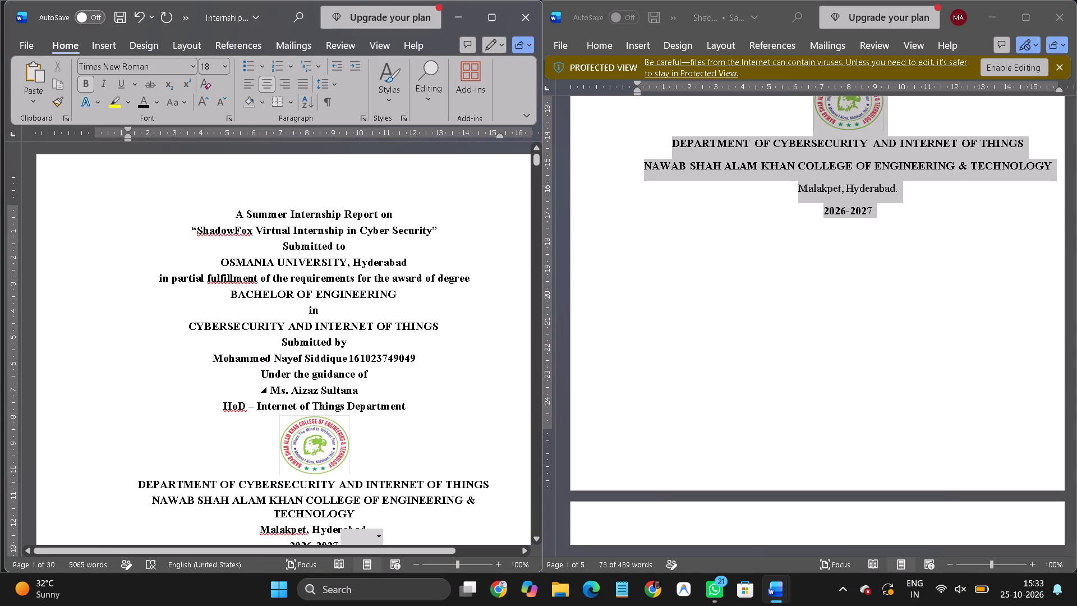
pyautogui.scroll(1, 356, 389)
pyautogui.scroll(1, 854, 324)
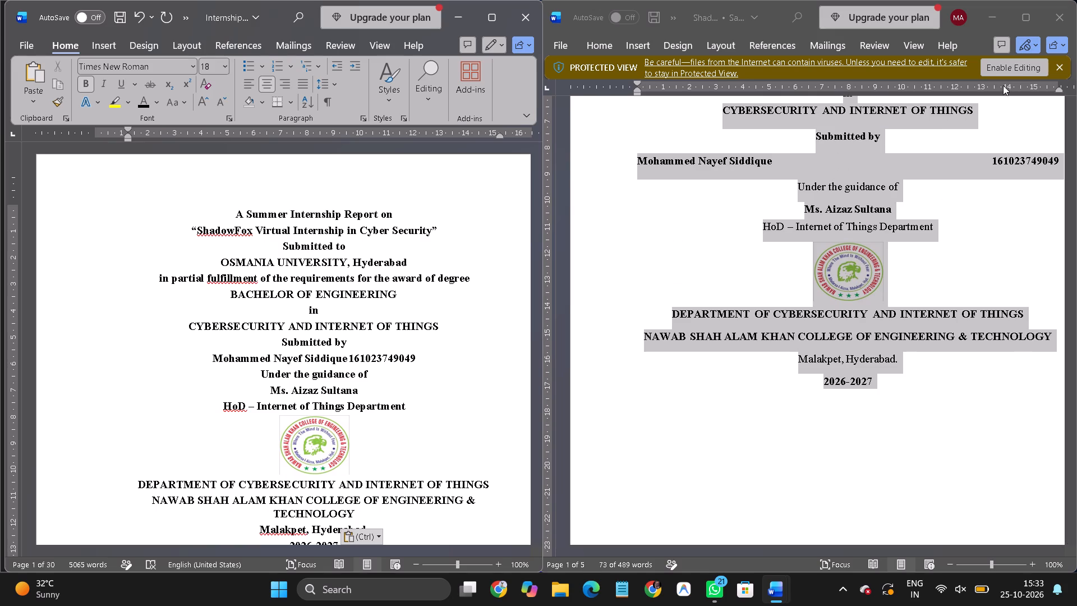
# Enable editing in the ShadowFox internship report.
pyautogui.click(1016, 71)
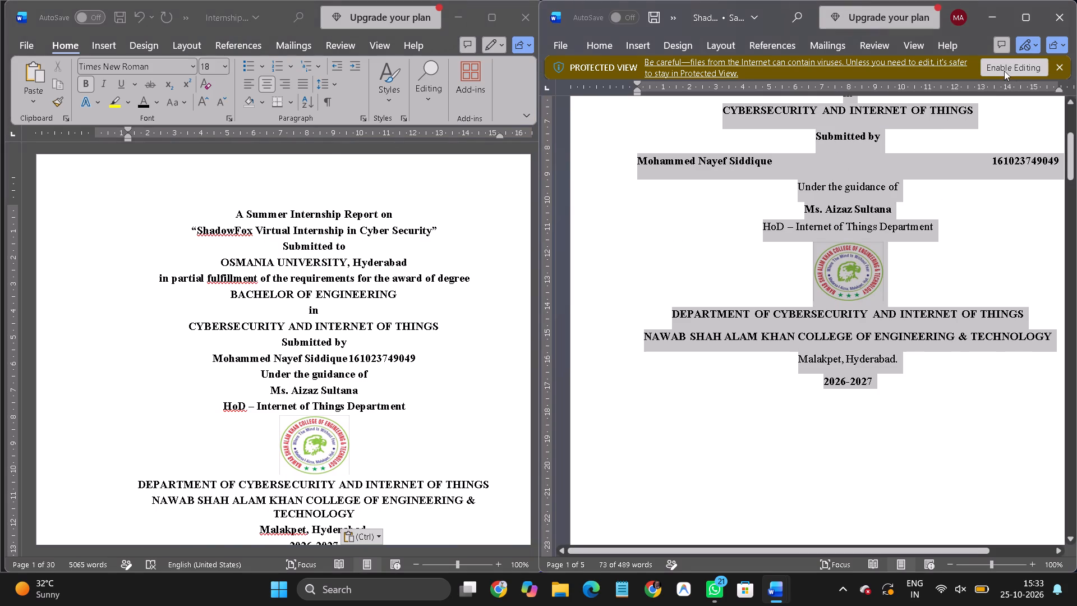
pyautogui.click(1014, 64)
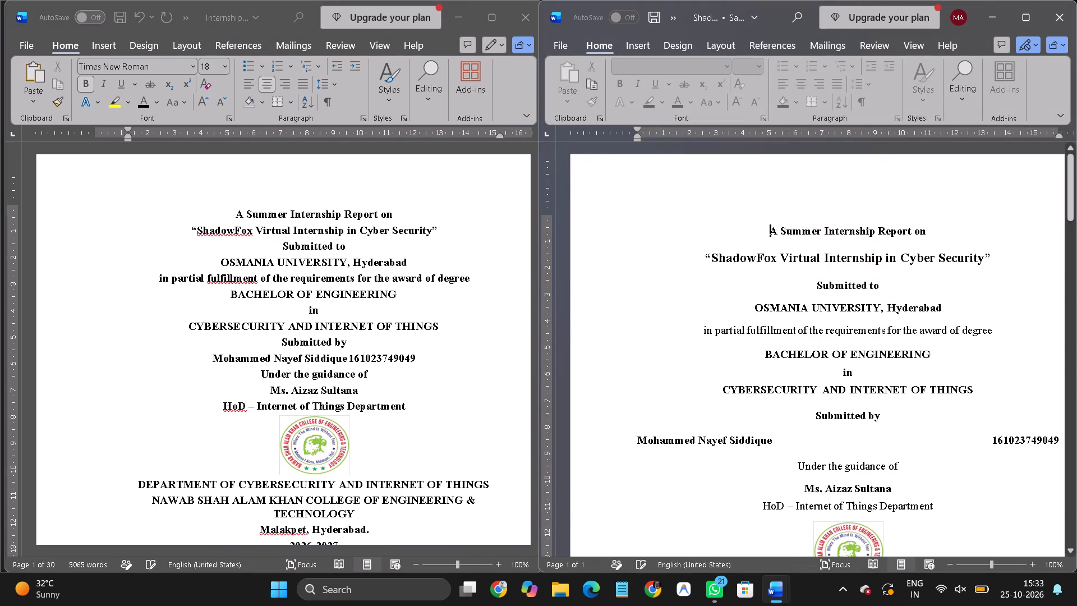
pyautogui.scroll(-1, 800, 283)
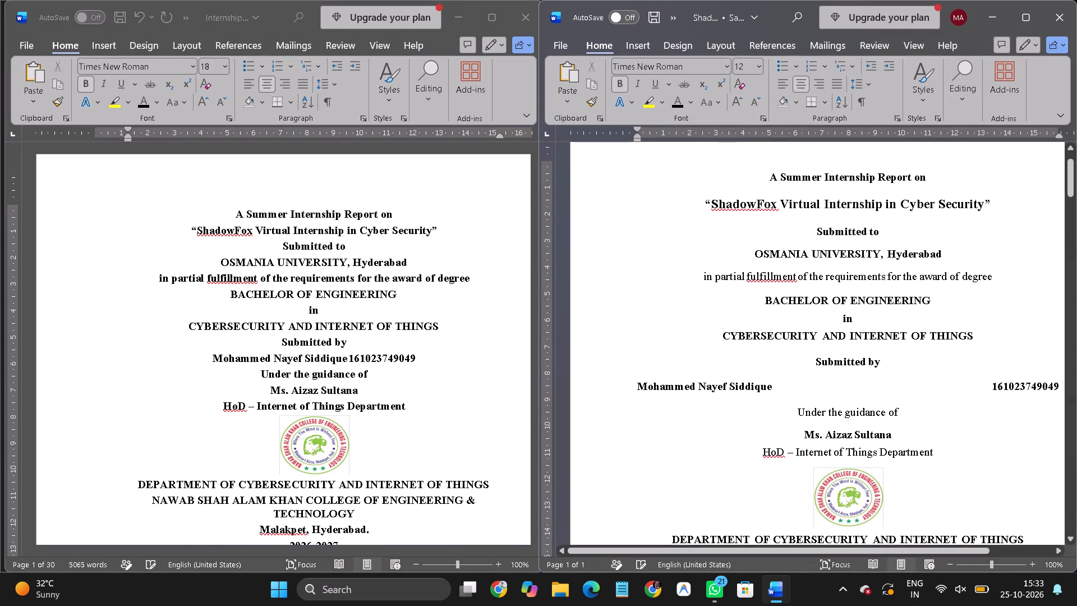
pyautogui.click(817, 179)
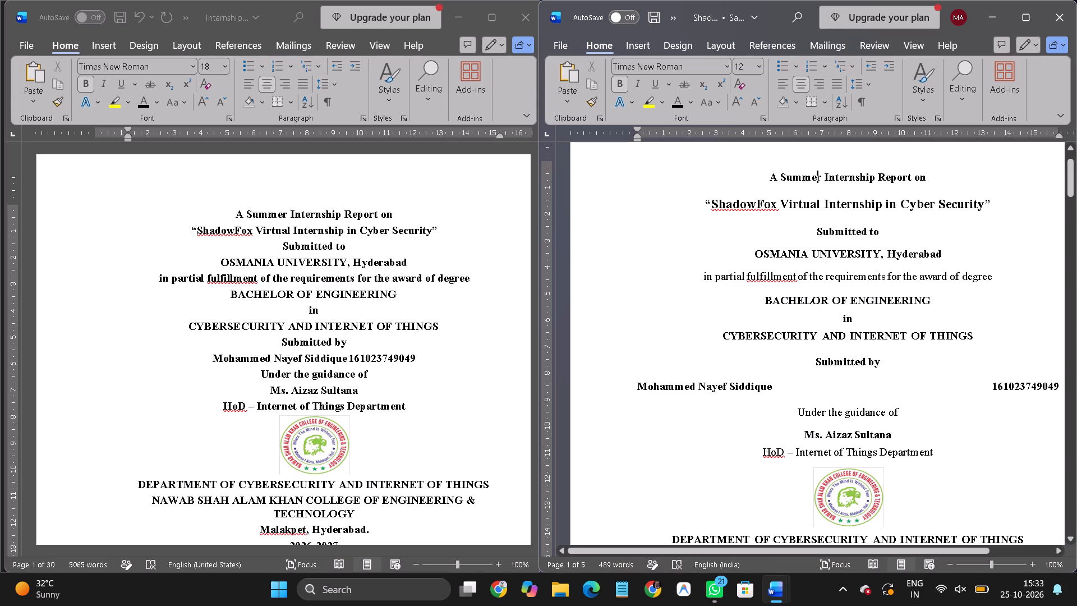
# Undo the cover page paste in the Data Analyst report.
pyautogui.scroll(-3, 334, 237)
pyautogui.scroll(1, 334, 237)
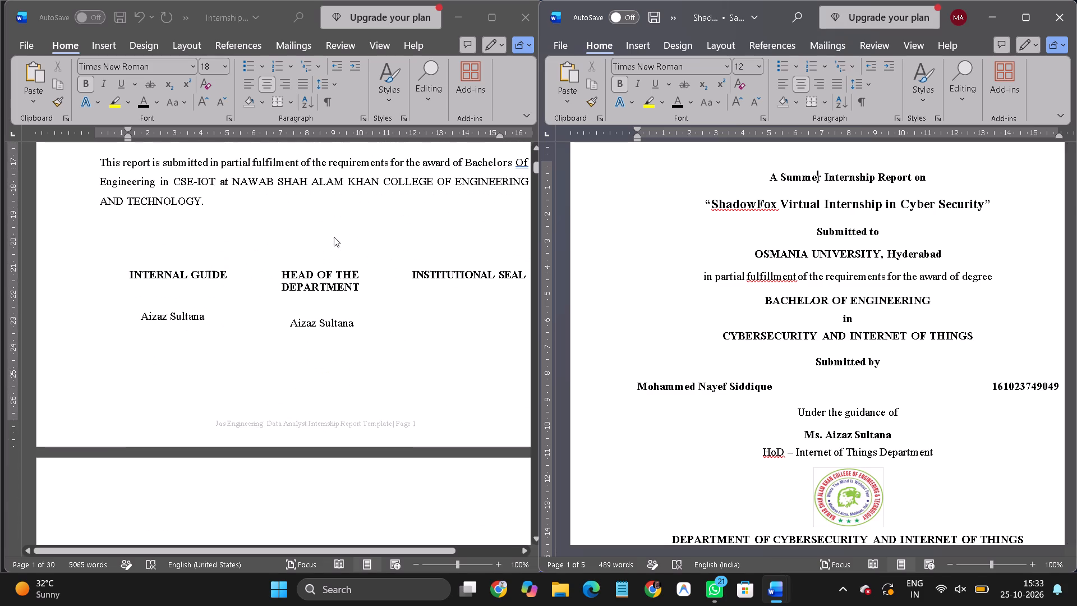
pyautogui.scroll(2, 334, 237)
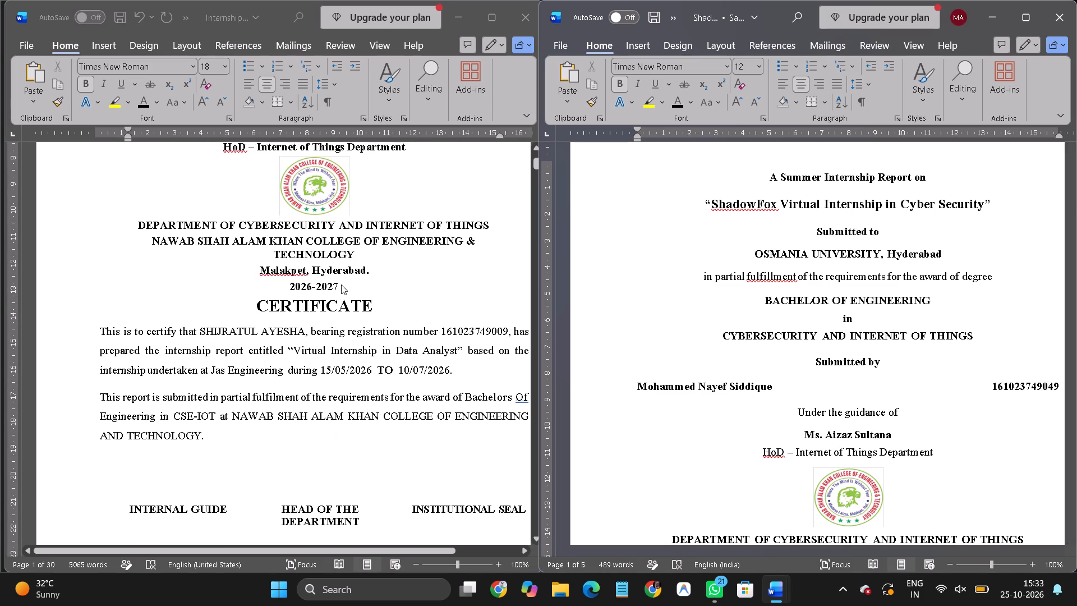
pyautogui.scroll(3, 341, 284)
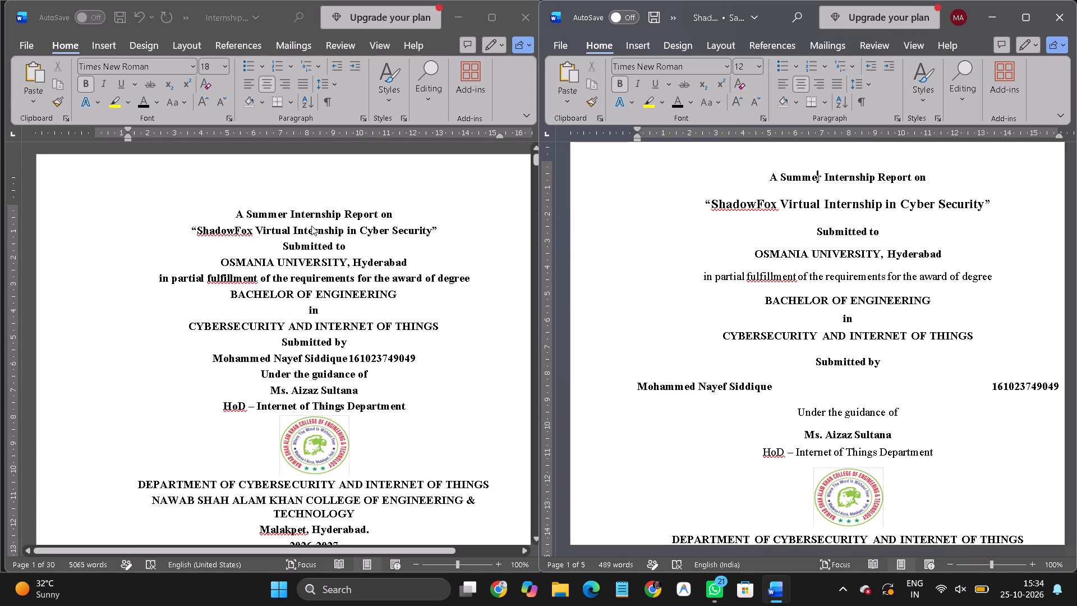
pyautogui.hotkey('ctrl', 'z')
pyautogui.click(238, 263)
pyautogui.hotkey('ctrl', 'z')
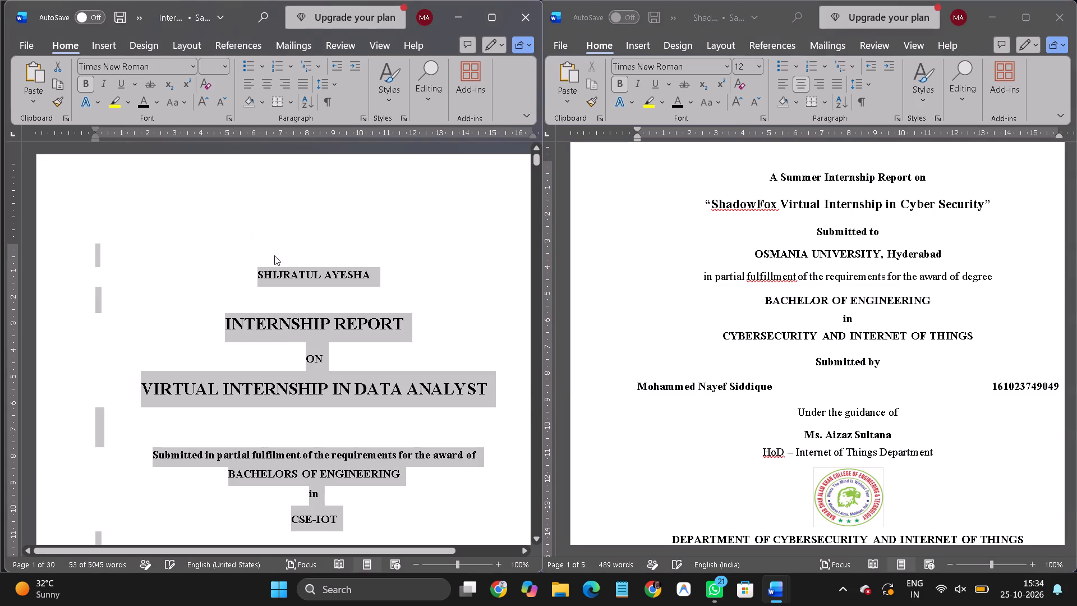
# Copy the cover page of the now editable ShadowFox report, from "A Summer Internship Report on" through "2026-2027".
pyautogui.click(616, 160)
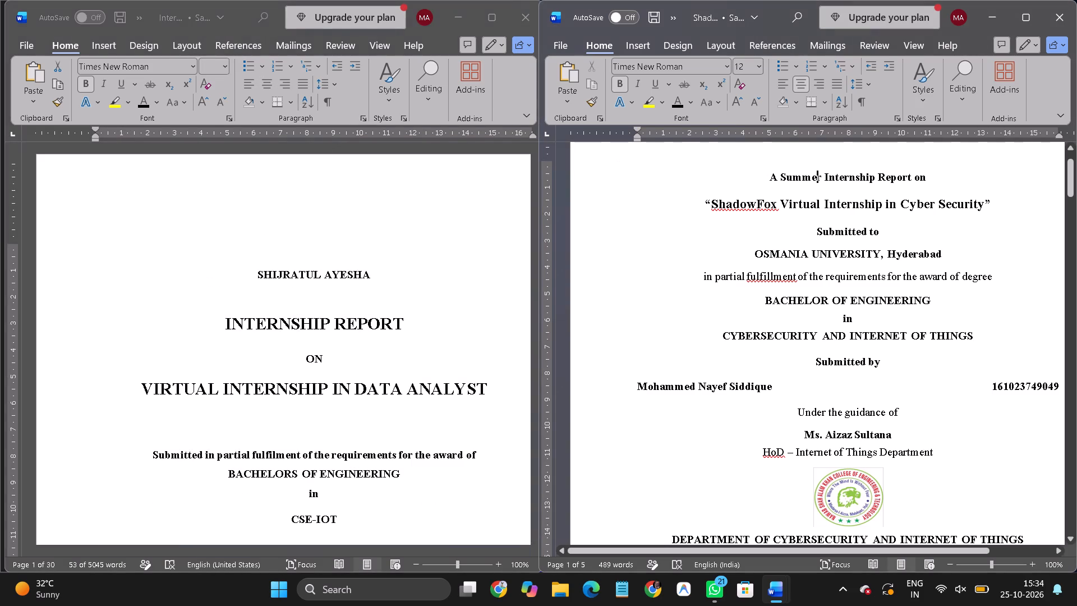
pyautogui.moveTo(616, 160); pyautogui.dragTo(864, 530)
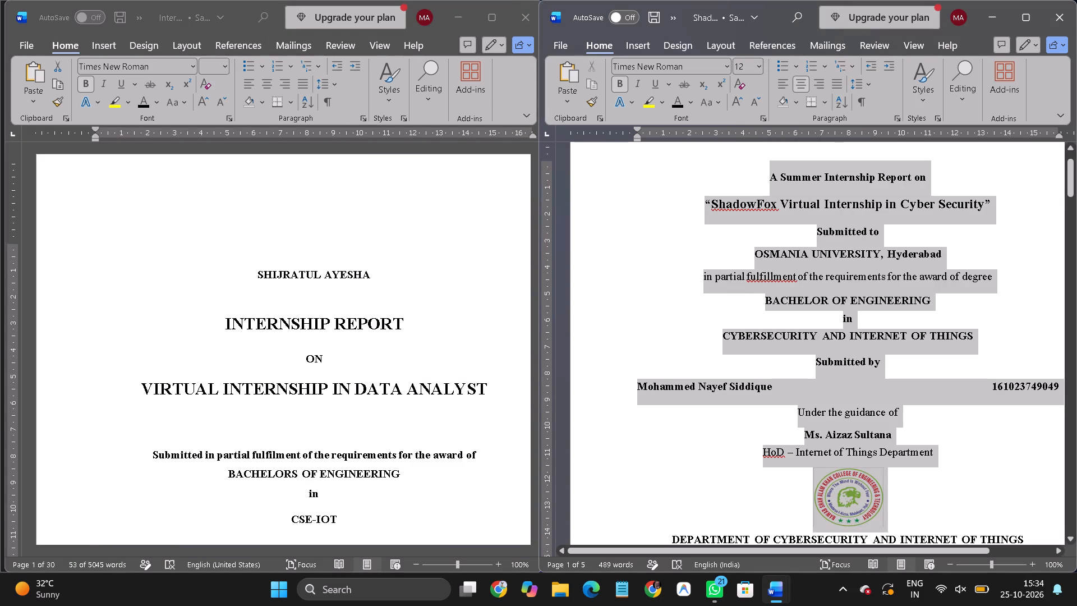
pyautogui.moveTo(864, 530); pyautogui.dragTo(873, 462)
pyautogui.hotkey('ctrl', 'c')
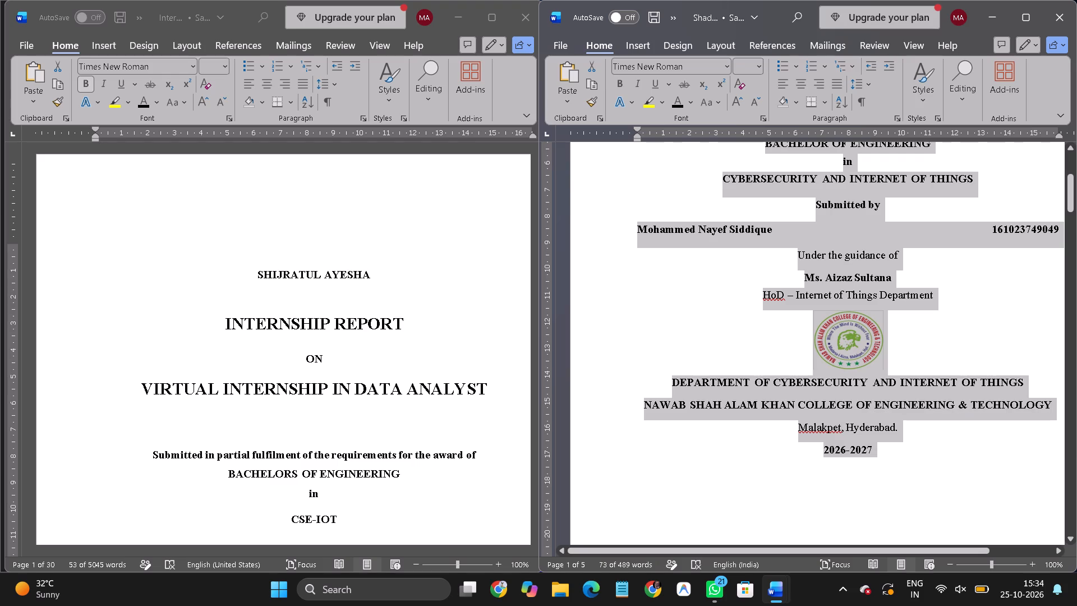
# Replace the Data Analyst report's original cover page content with the copied ShadowFox cover page, keeping its formatting.
pyautogui.scroll(1, 256, 292)
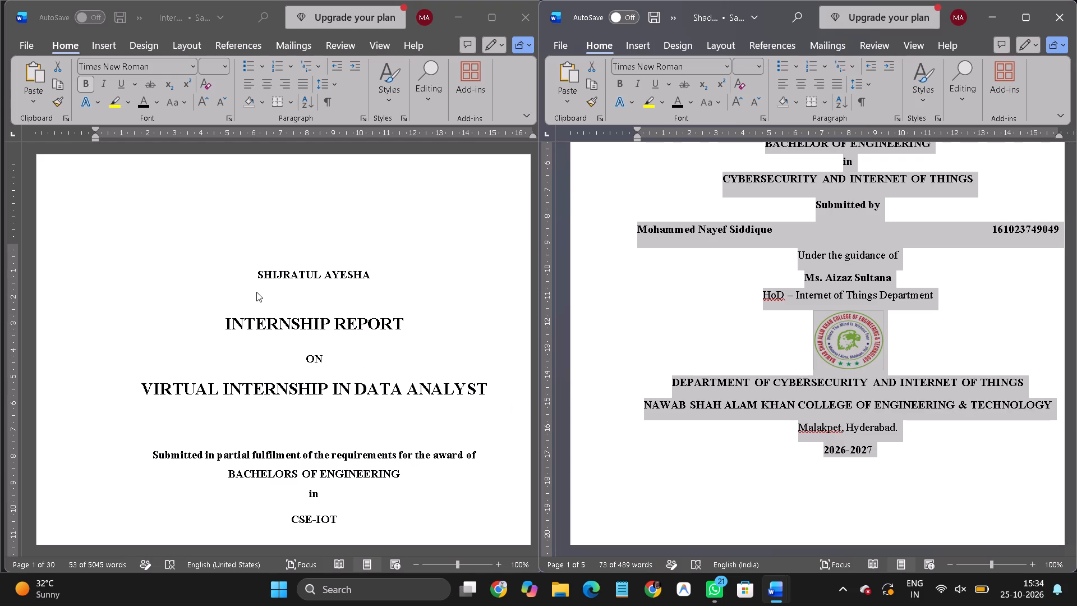
pyautogui.scroll(1, 256, 292)
pyautogui.keyDown('ctrl'); pyautogui.scroll(-1, 256, 292); pyautogui.keyUp('ctrl')
pyautogui.keyDown('ctrl'); pyautogui.scroll(1, 256, 292); pyautogui.keyUp('ctrl')
pyautogui.moveTo(72, 176); pyautogui.dragTo(195, 306)
pyautogui.scroll(-2, 195, 306)
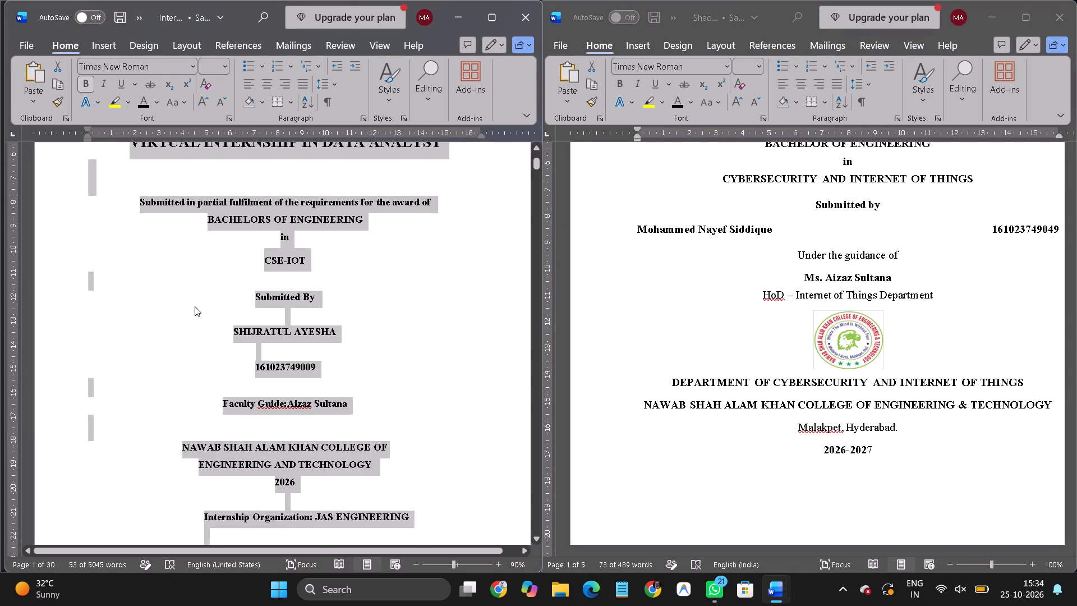
pyautogui.scroll(-2, 195, 306)
pyautogui.hotkey('ctrl', 'v')
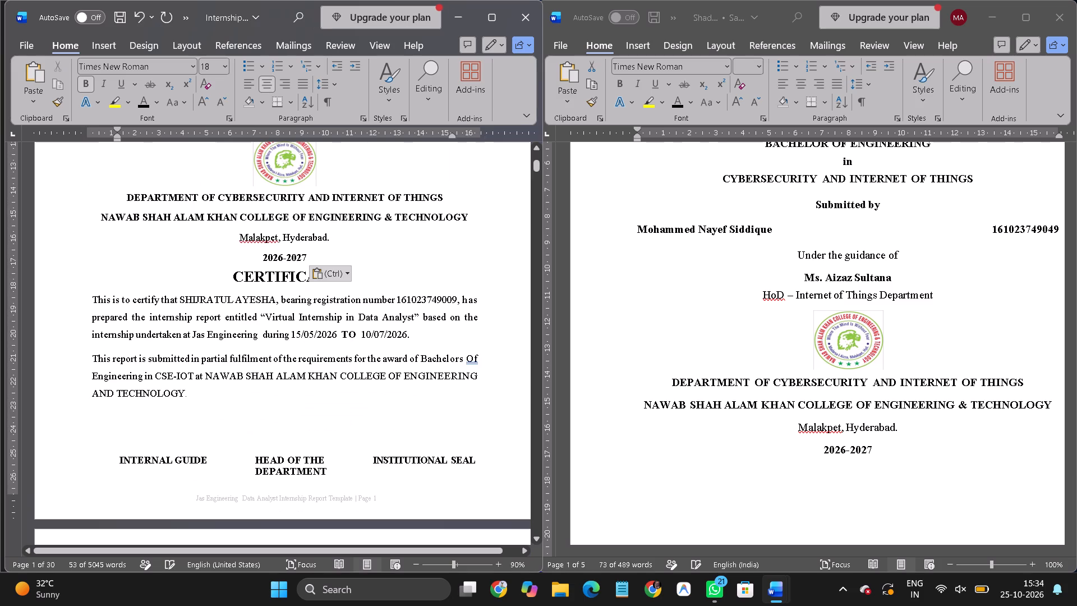
pyautogui.scroll(2, 195, 306)
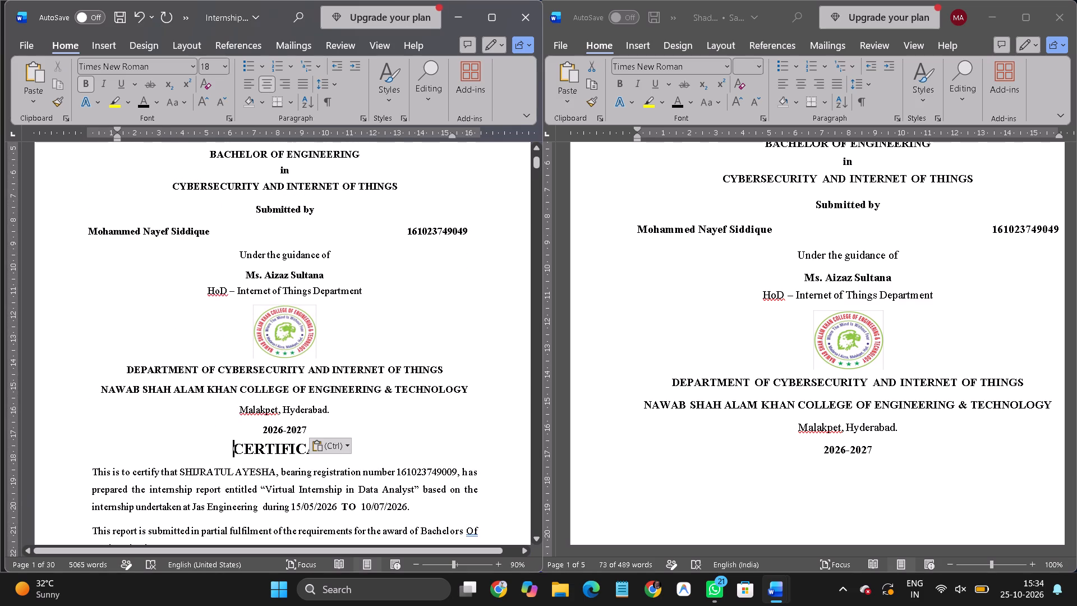
# Add blank lines after "2026-2027" on the cover page until the CERTIFICATE section starts on the following page.
pyautogui.click(349, 430)
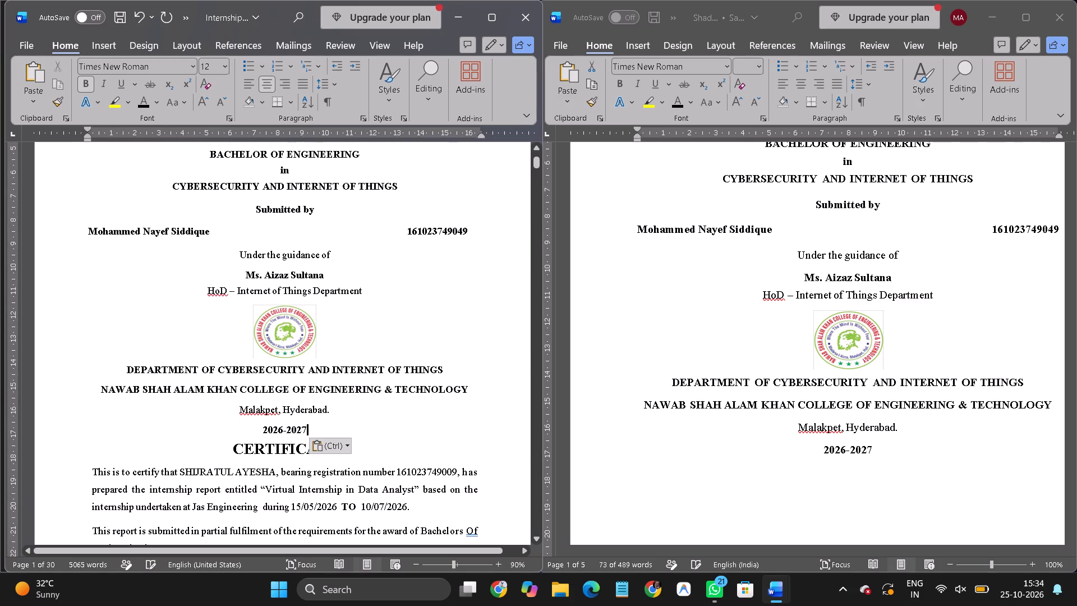
pyautogui.press('Return')
pyautogui.press('Return')
pyautogui.press('Return')
pyautogui.press('Return')
pyautogui.press('Return')
pyautogui.press('Return')
pyautogui.scroll(-1, 349, 430)
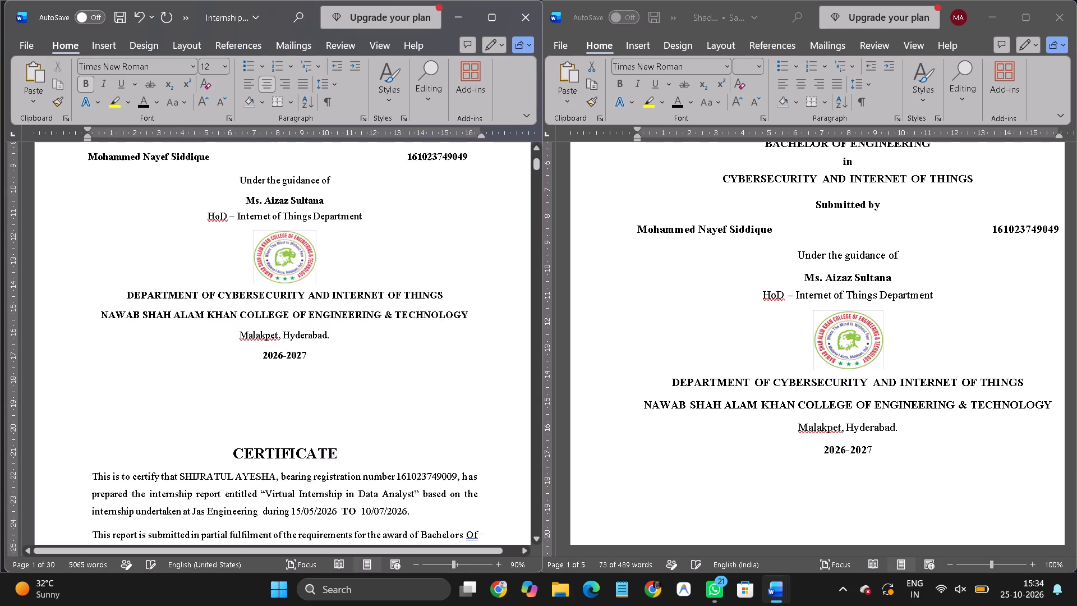
pyautogui.scroll(-1, 349, 430)
pyautogui.press('Return')
pyautogui.press('Return')
pyautogui.press('Return')
pyautogui.press('Return')
pyautogui.press('Return')
pyautogui.press('Return')
pyautogui.press('Return')
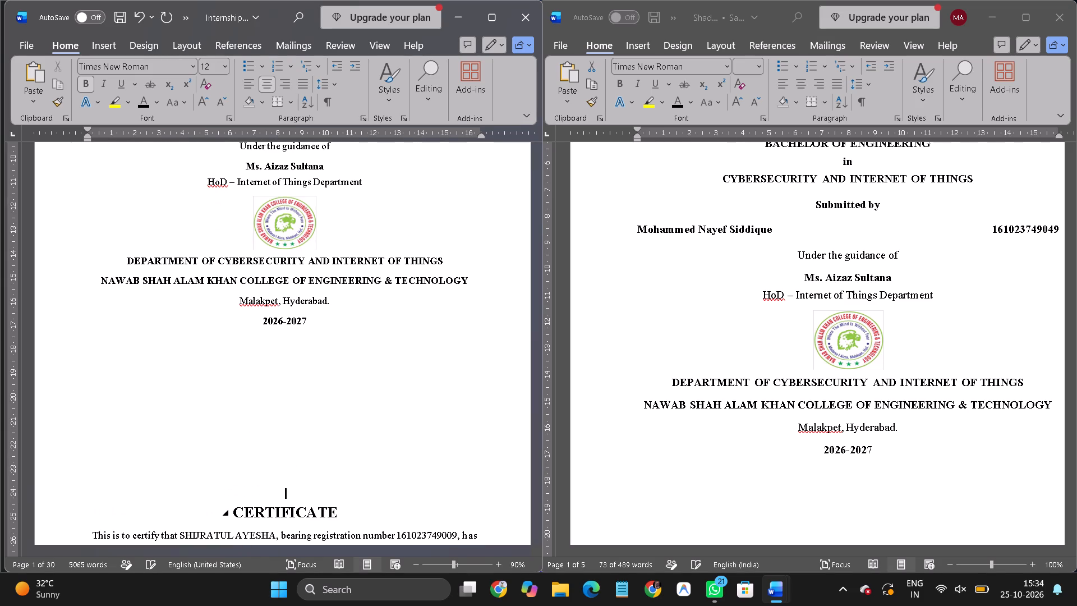
pyautogui.scroll(-2, 349, 430)
pyautogui.press('Return')
pyautogui.press('Return')
pyautogui.press('Return')
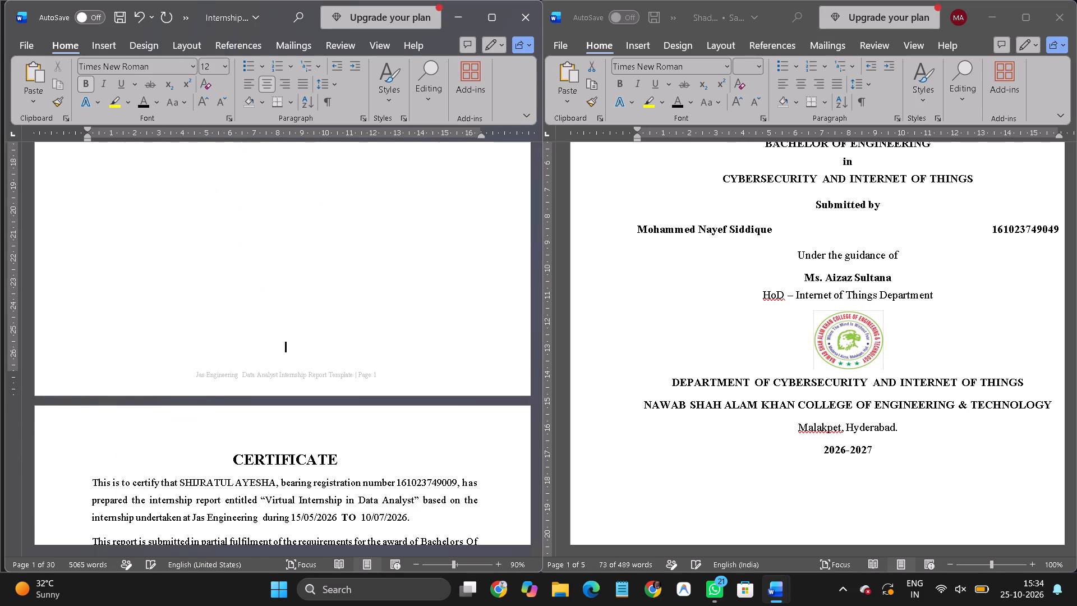
# Replace "ShadowFox" with "Jas Engineering" in the internship title on the Data Analyst report's cover page.
pyautogui.click(760, 374)
pyautogui.click(748, 383)
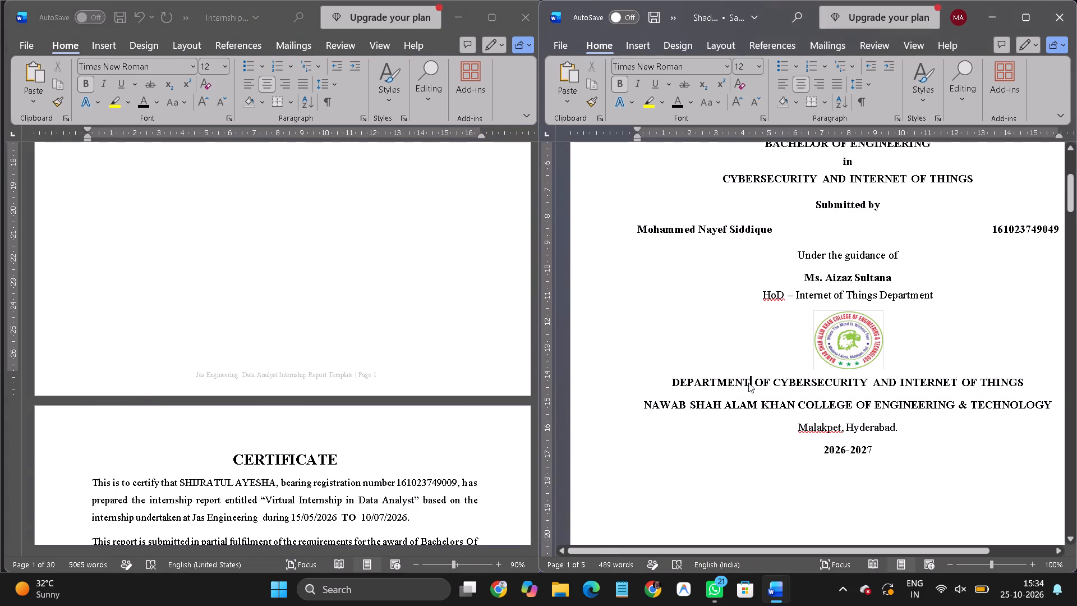
pyautogui.scroll(3, 748, 383)
pyautogui.scroll(3, 342, 292)
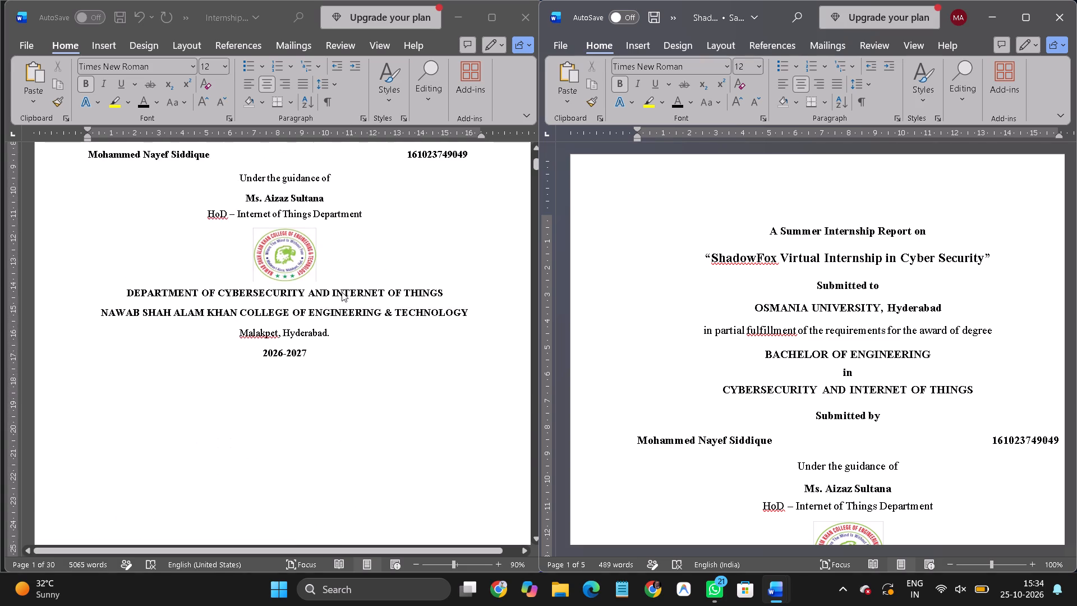
pyautogui.scroll(1, 342, 292)
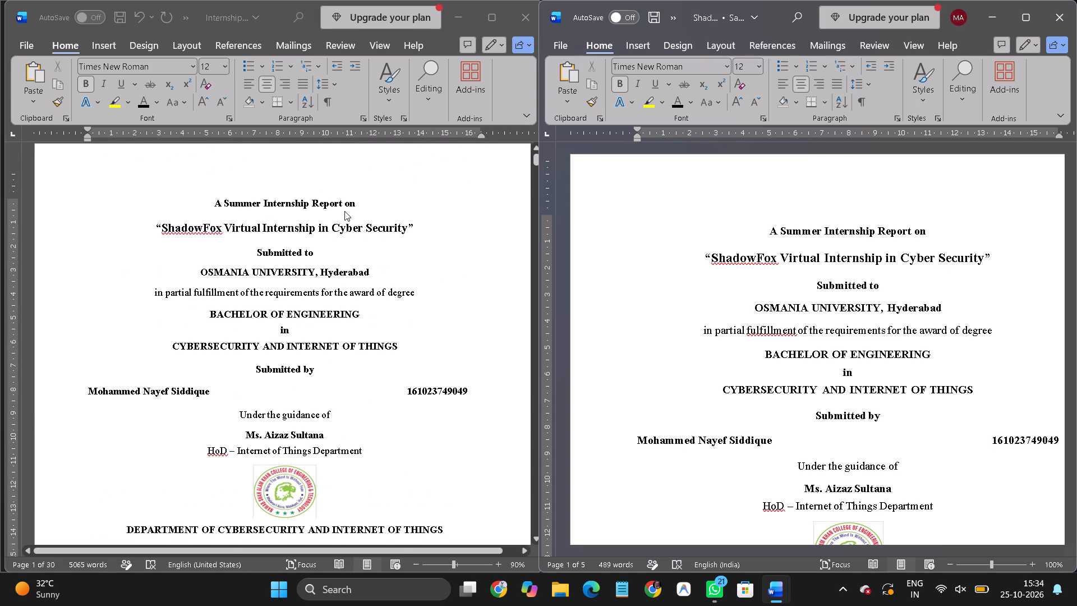
pyautogui.click(344, 211)
pyautogui.click(354, 213)
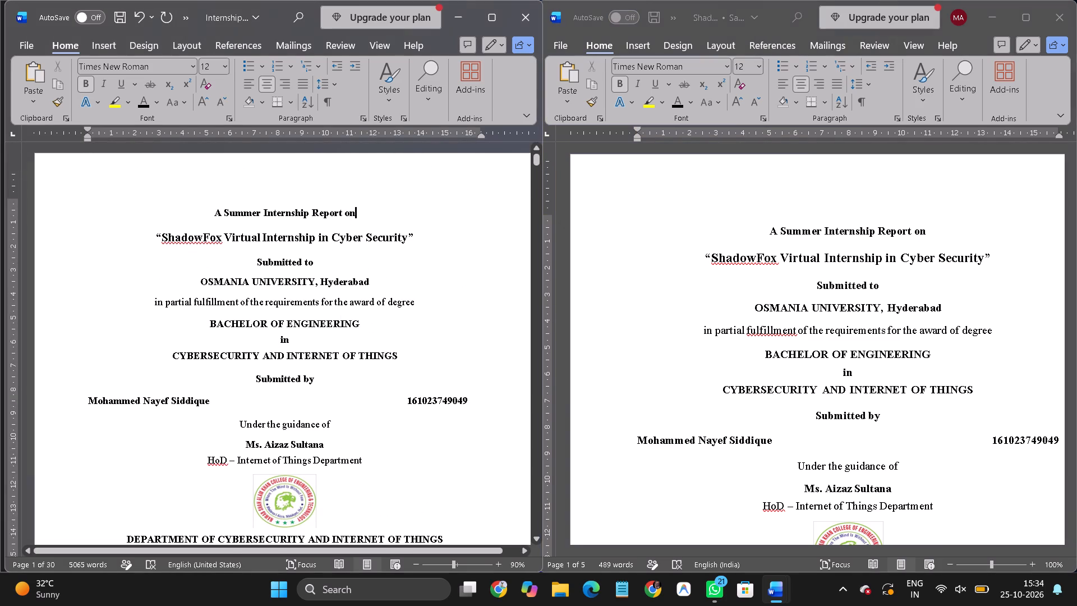
pyautogui.click(224, 238)
pyautogui.press('BackSpace')
pyautogui.press('BackSpace')
pyautogui.press('BackSpace')
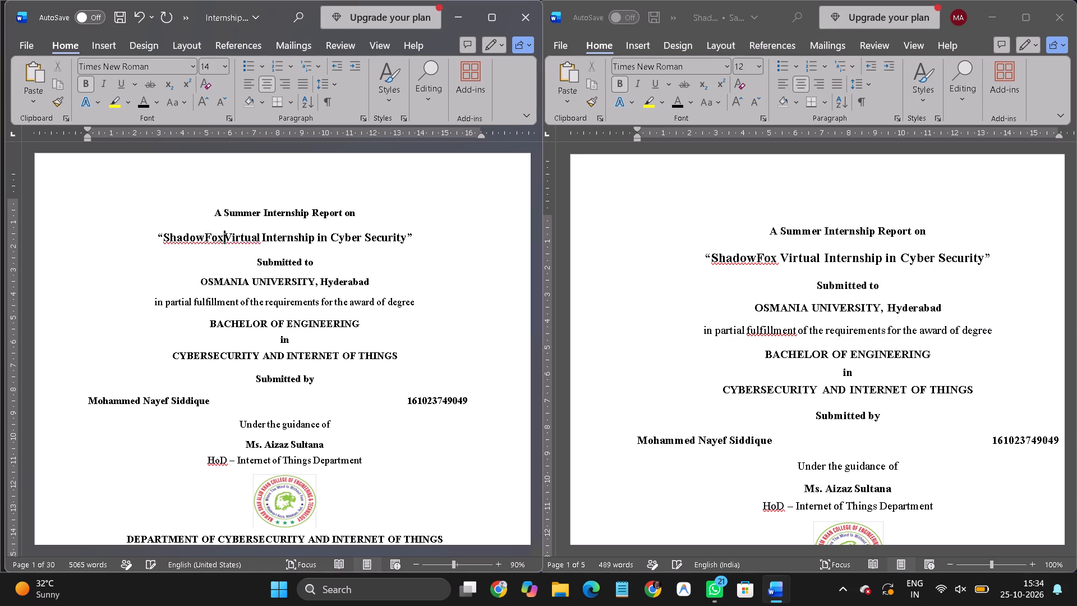
pyautogui.press('BackSpace')
pyautogui.press('BackSpace')
pyautogui.press('BackSpace')
pyautogui.press('BackSpace')
pyautogui.press('BackSpace')
pyautogui.press('BackSpace')
pyautogui.press('BackSpace')
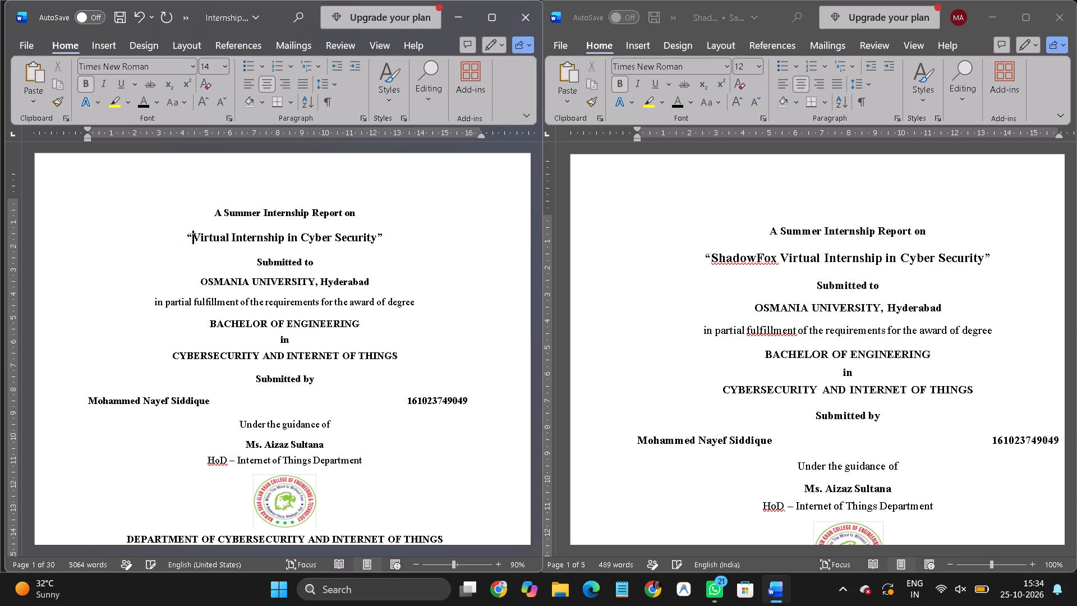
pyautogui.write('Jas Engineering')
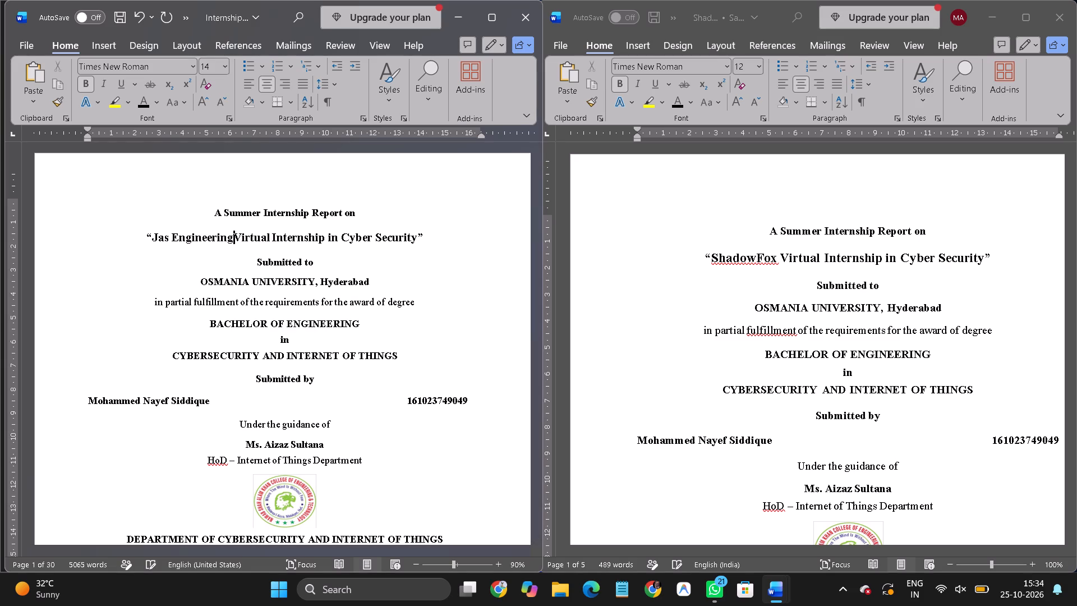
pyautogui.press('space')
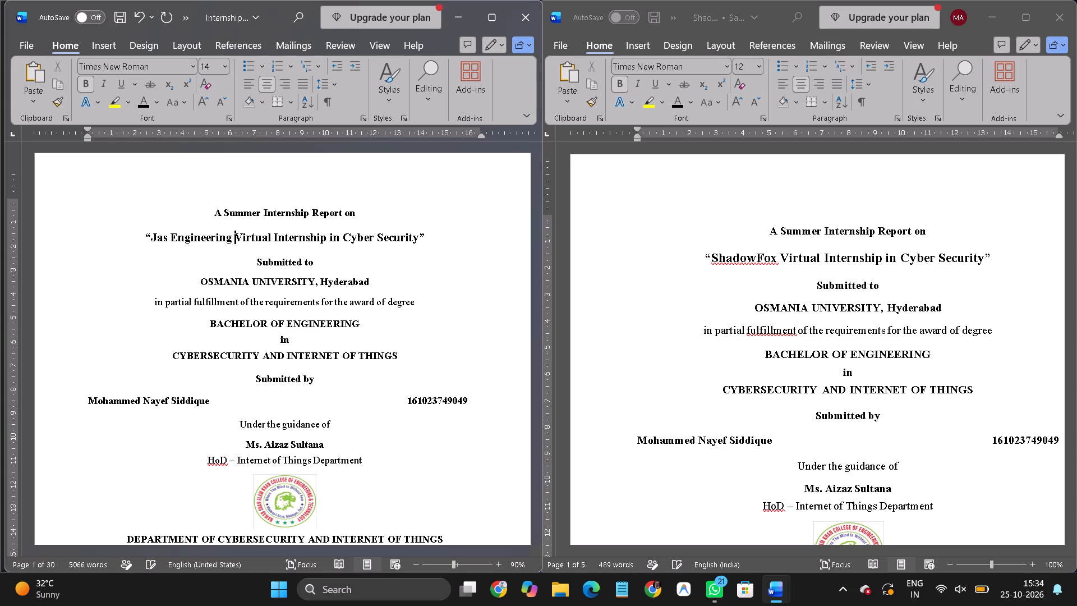
# Replace "Cyber Security" with "Data Analyst" at the end of the cover page's internship title, keeping the closing quotation mark.
pyautogui.click(422, 238)
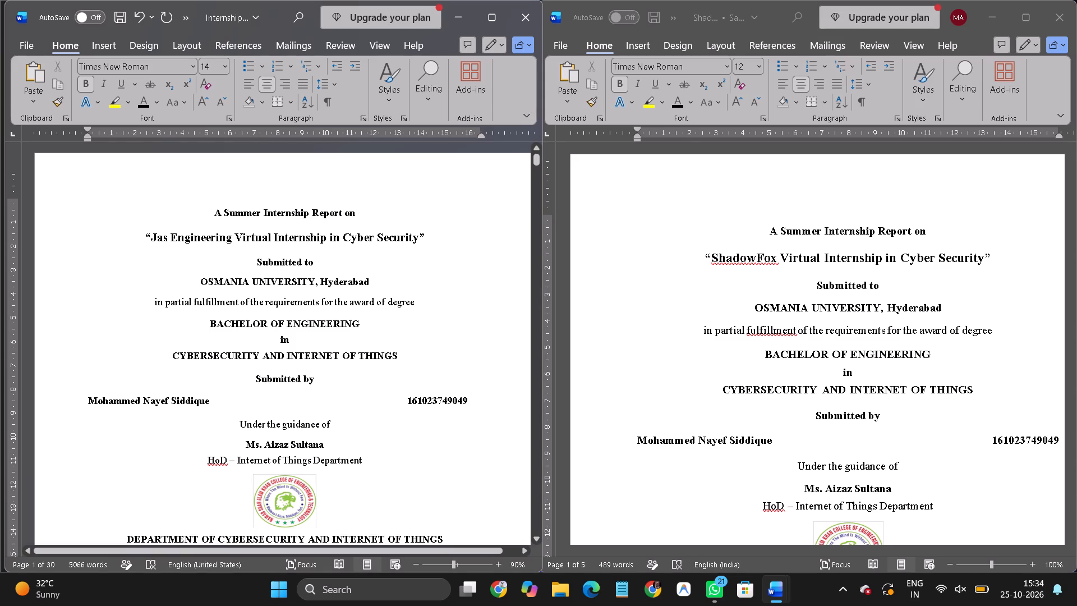
pyautogui.press('Left')
pyautogui.press('BackSpace')
pyautogui.press('BackSpace')
pyautogui.press('BackSpace')
pyautogui.press('BackSpace')
pyautogui.press('BackSpace')
pyautogui.press('BackSpace')
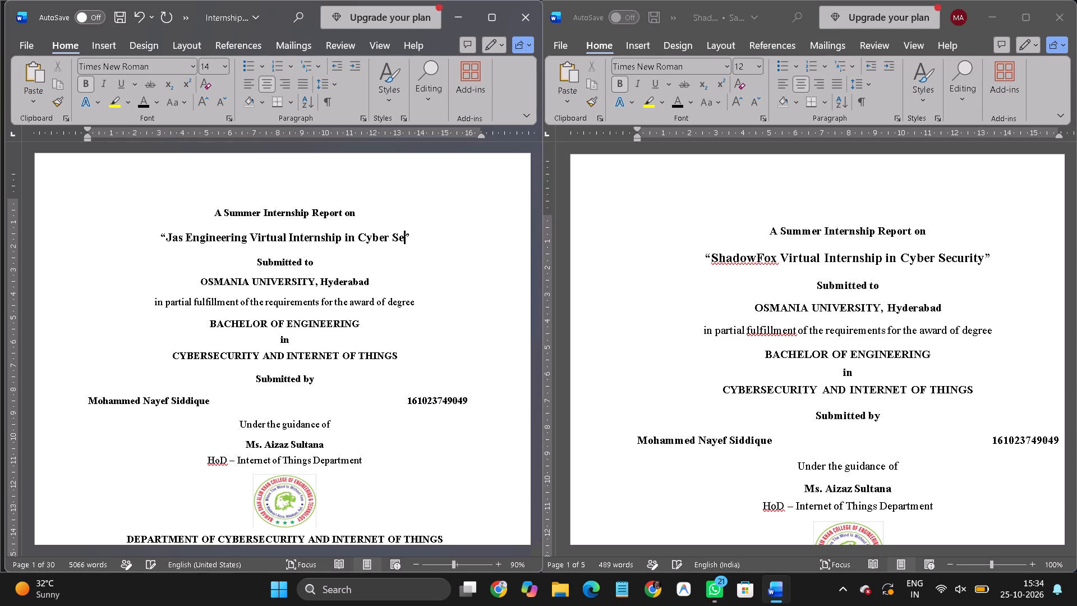
pyautogui.press('BackSpace')
pyautogui.press('BackSpace')
pyautogui.press('BackSpace')
pyautogui.press('BackSpace')
pyautogui.press('BackSpace')
pyautogui.press('BackSpace')
pyautogui.press('BackSpace')
pyautogui.press('BackSpace')
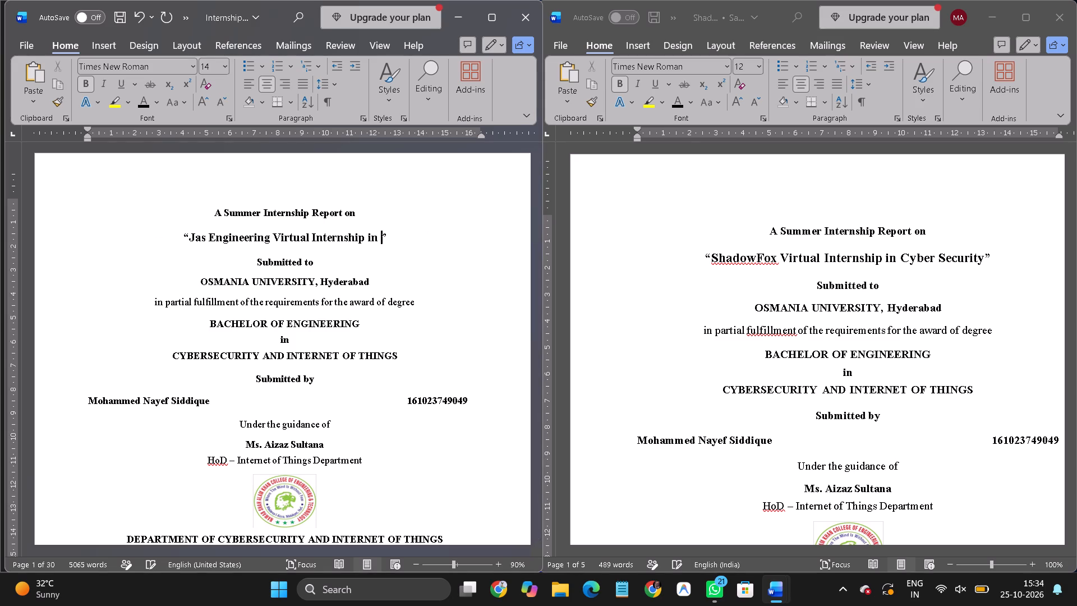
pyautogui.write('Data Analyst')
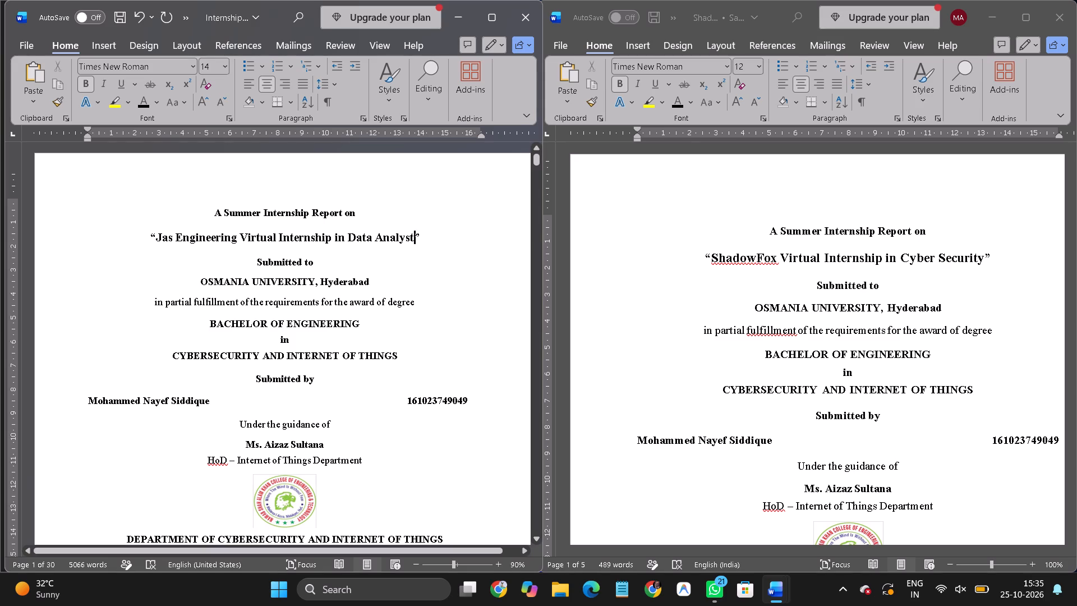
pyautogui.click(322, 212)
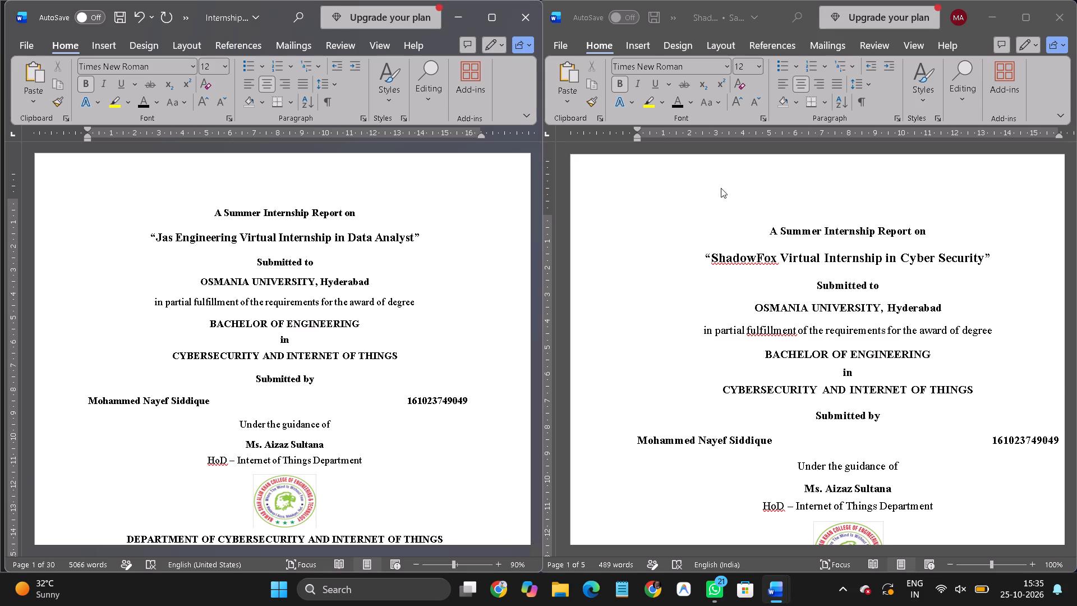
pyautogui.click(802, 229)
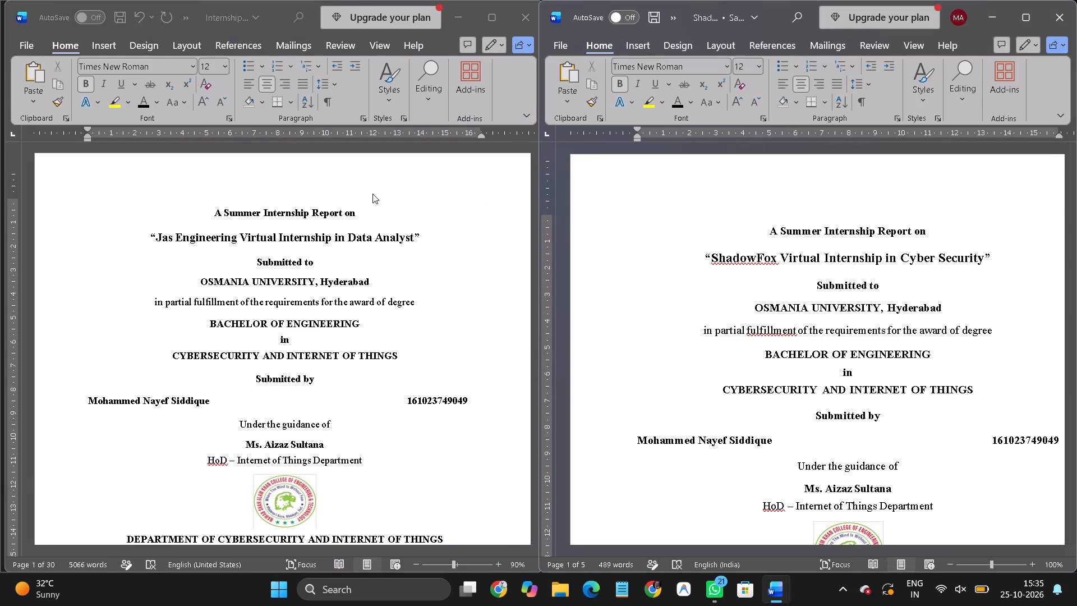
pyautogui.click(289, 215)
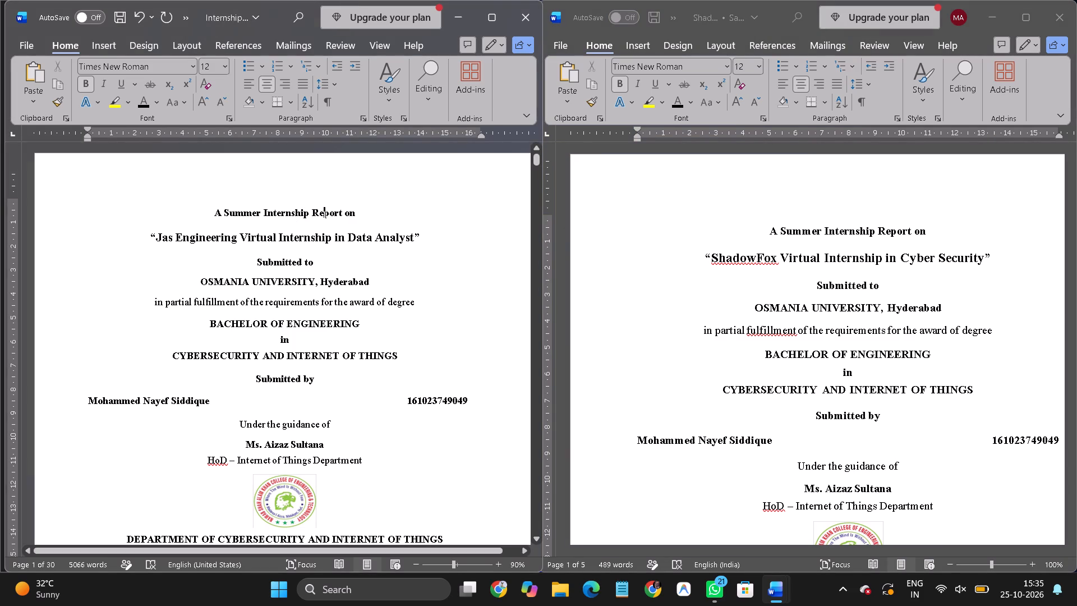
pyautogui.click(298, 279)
# Replace the student name under "Submitted by" on the Data Analyst cover page with the name of this report's student.
pyautogui.keyDown('ctrl'); pyautogui.scroll(3, 334, 315); pyautogui.keyUp('ctrl')
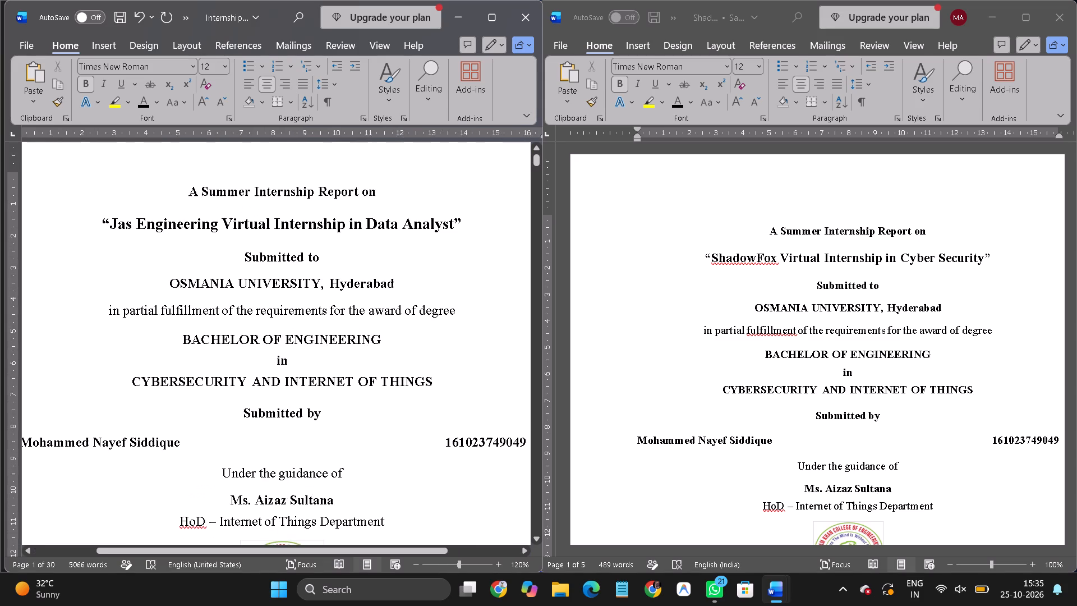
pyautogui.keyDown('ctrl'); pyautogui.scroll(-1, 334, 315); pyautogui.keyUp('ctrl')
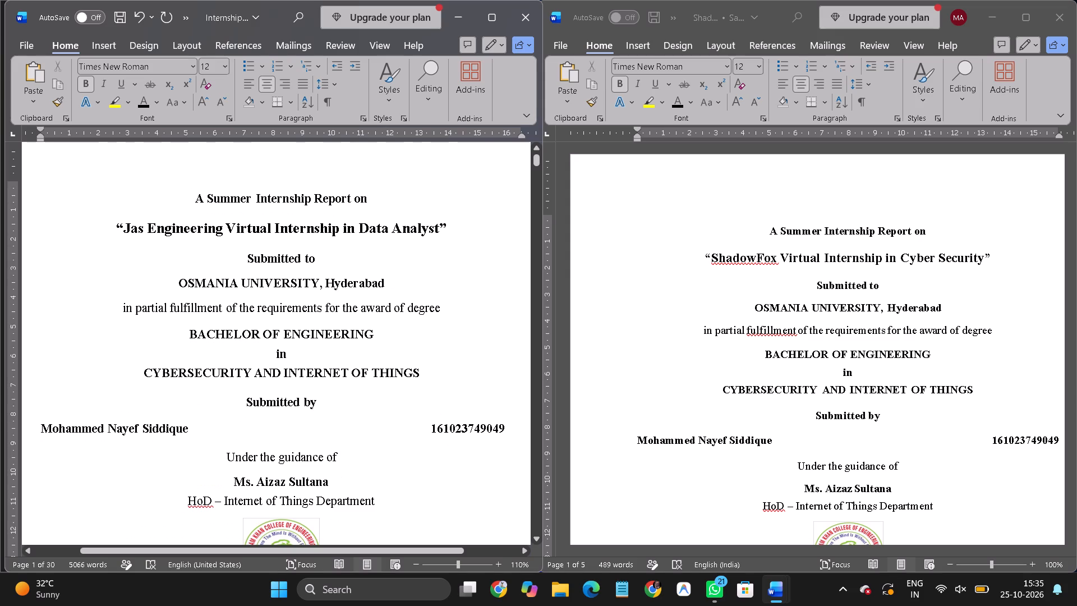
pyautogui.click(187, 431)
pyautogui.press('BackSpace')
pyautogui.press('BackSpace')
pyautogui.press('BackSpace')
pyautogui.press('BackSpace')
pyautogui.press('BackSpace')
pyautogui.press('BackSpace')
pyautogui.press('BackSpace')
pyautogui.press('BackSpace')
pyautogui.press('BackSpace')
pyautogui.press('BackSpace')
pyautogui.press('BackSpace')
pyautogui.press('BackSpace')
pyautogui.press('BackSpace')
pyautogui.press('BackSpace')
pyautogui.press('BackSpace')
pyautogui.press('BackSpace')
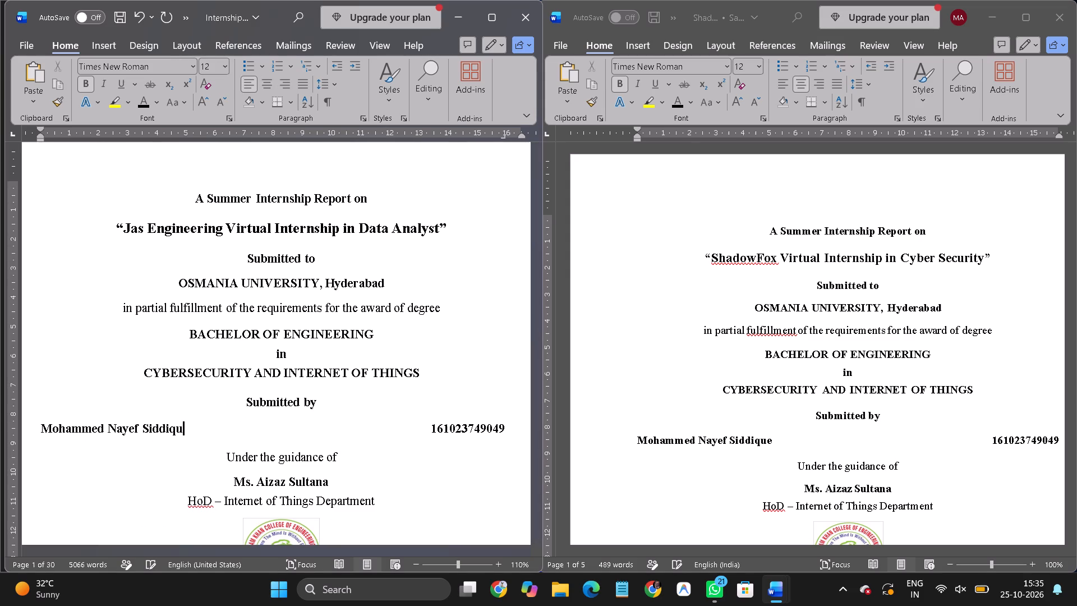
pyautogui.press('BackSpace')
pyautogui.press('BackSpace')
pyautogui.press('BackSpace')
pyautogui.press('BackSpace')
pyautogui.press('BackSpace')
pyautogui.press('BackSpace')
pyautogui.press('BackSpace')
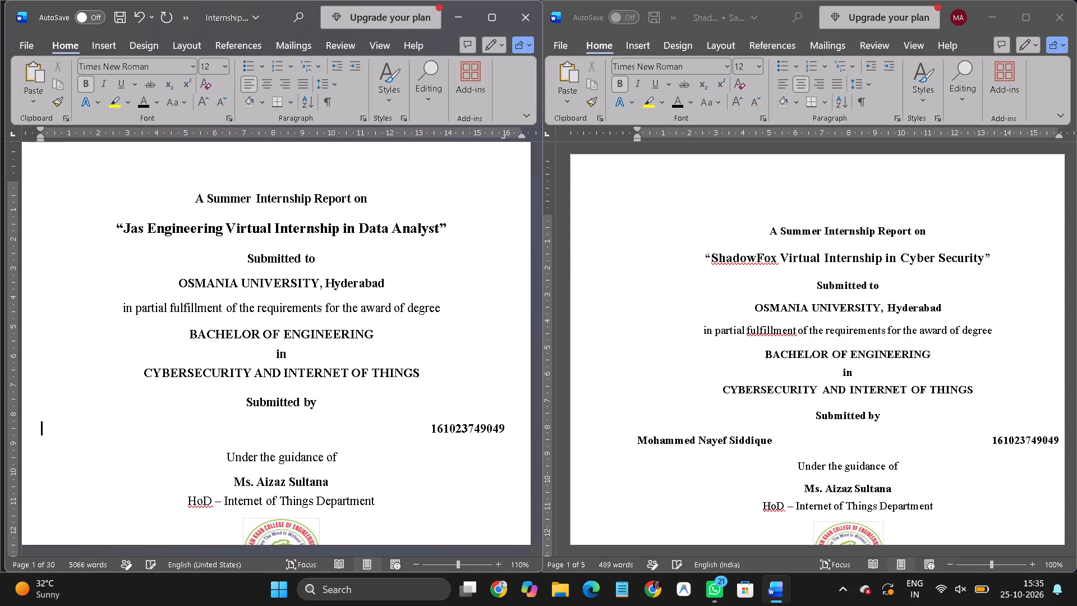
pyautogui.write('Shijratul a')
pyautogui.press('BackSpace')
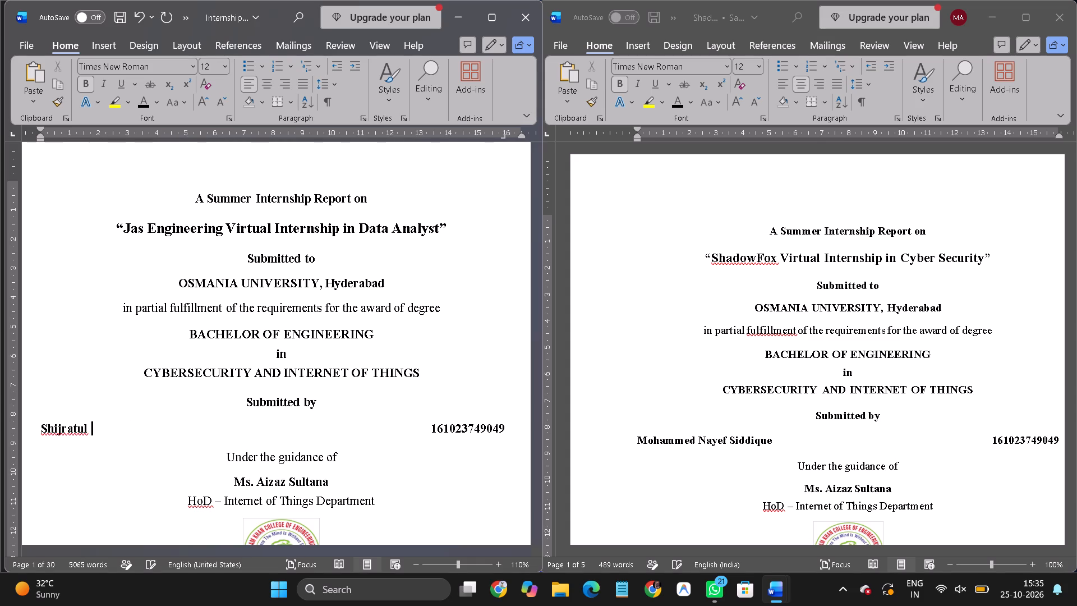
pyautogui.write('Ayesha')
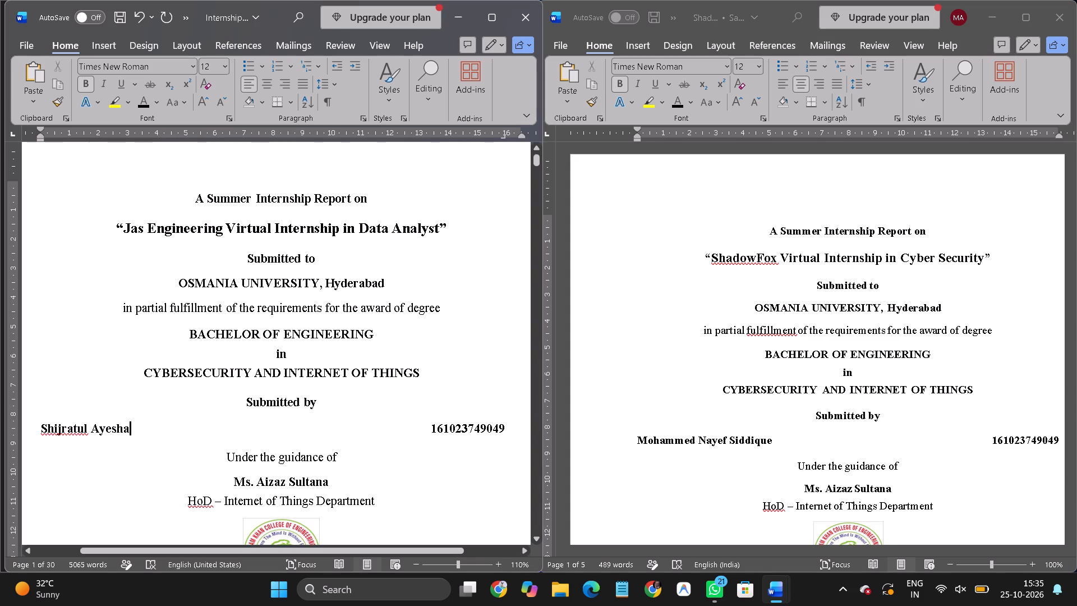
# Replace the cover page's registration number with the one copied from the CERTIFICATE text, merging it into the surrounding bold formatting.
pyautogui.scroll(-4, 427, 417)
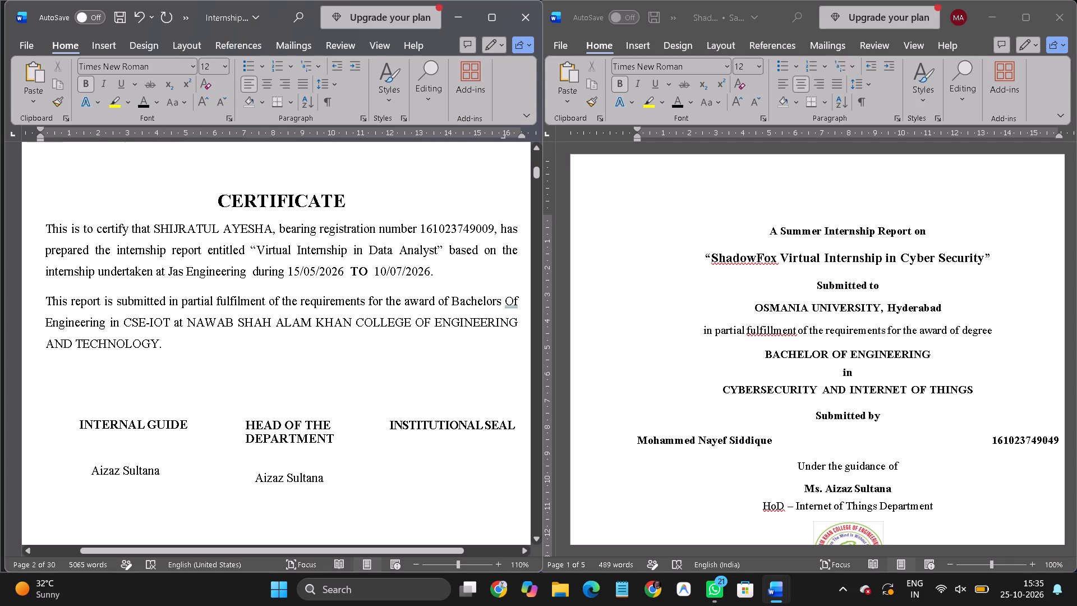
pyautogui.moveTo(494, 229); pyautogui.dragTo(418, 226)
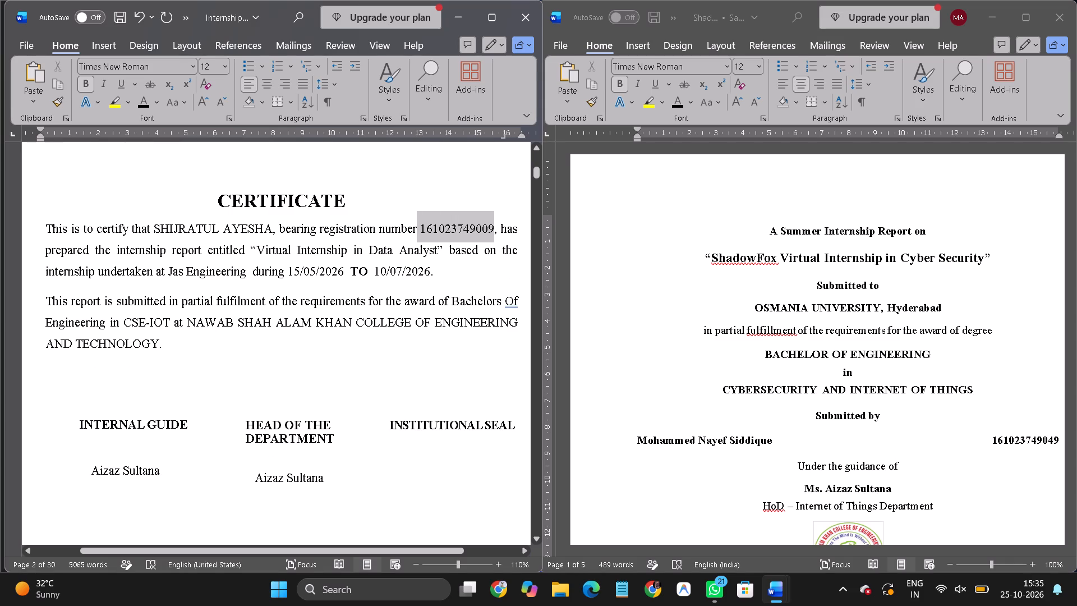
pyautogui.moveTo(418, 226); pyautogui.dragTo(423, 224)
pyautogui.hotkey('ctrl', 'c')
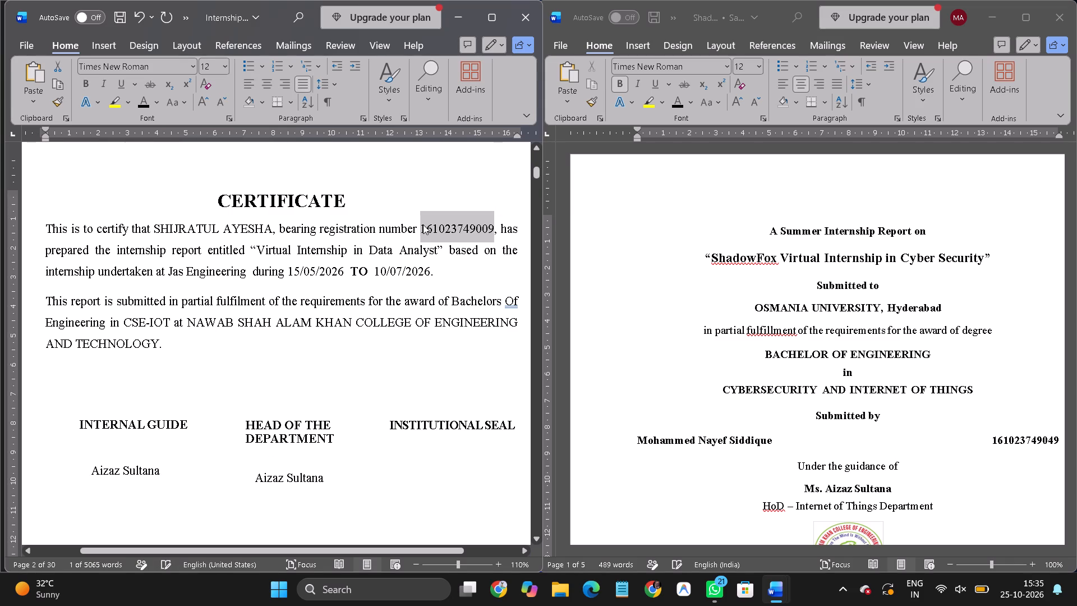
pyautogui.scroll(5, 363, 290)
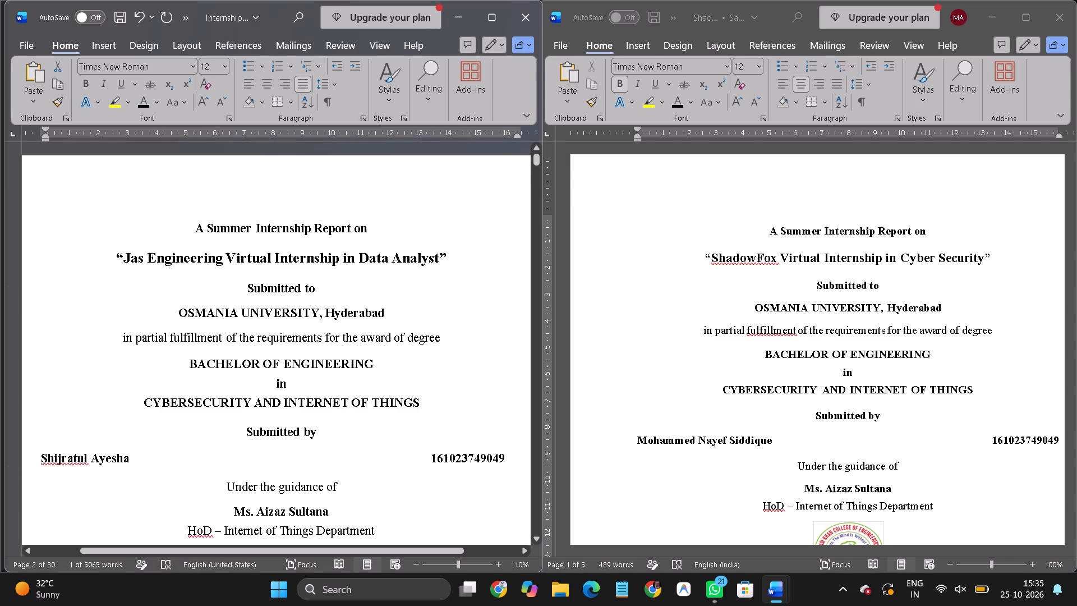
pyautogui.doubleClick(480, 458)
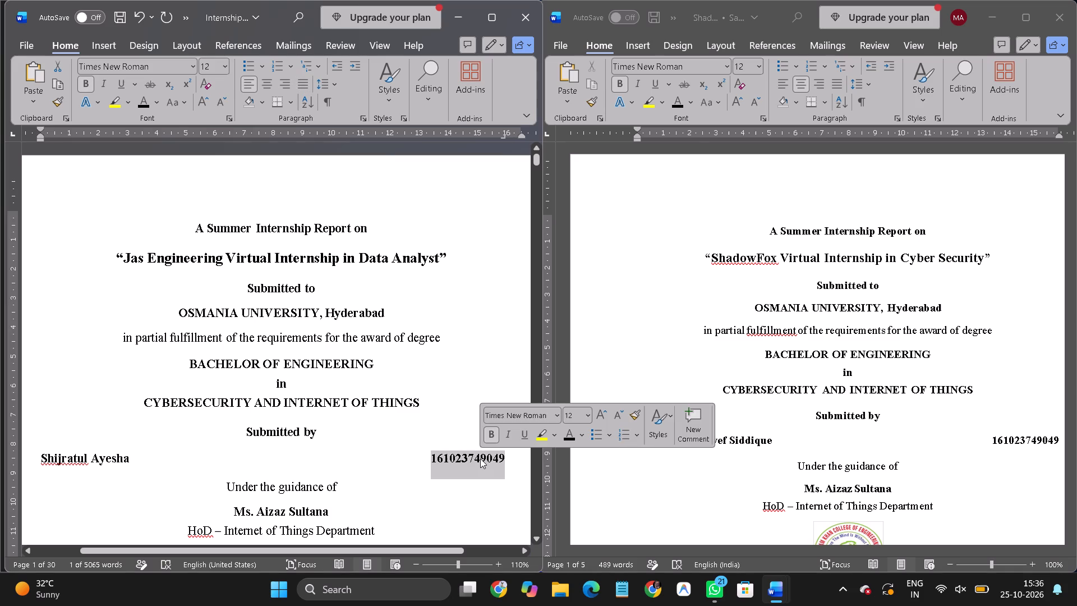
pyautogui.hotkey('ctrl', 'v')
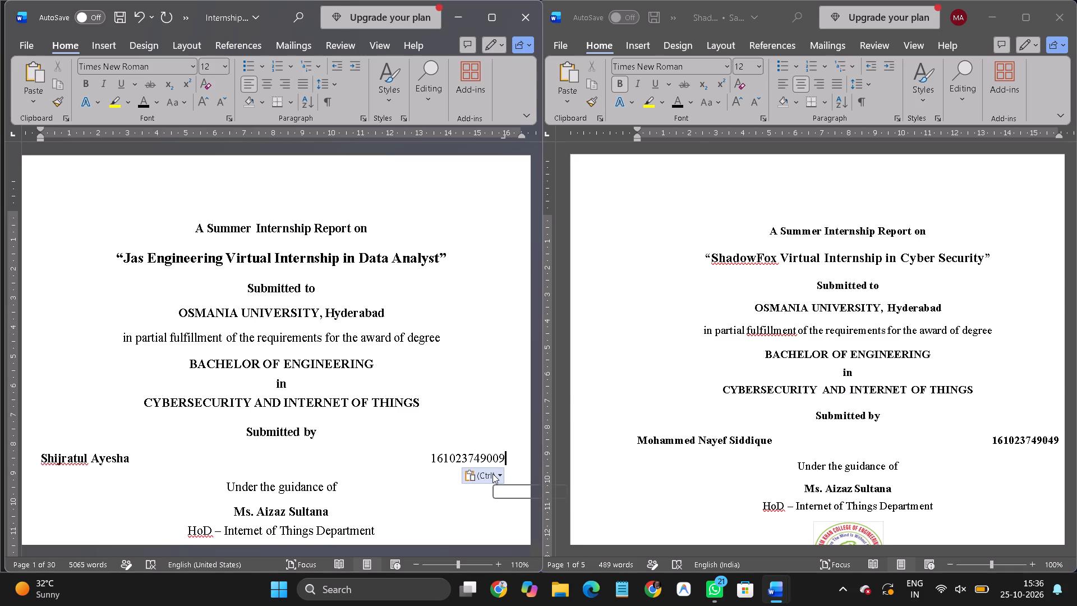
pyautogui.click(493, 474)
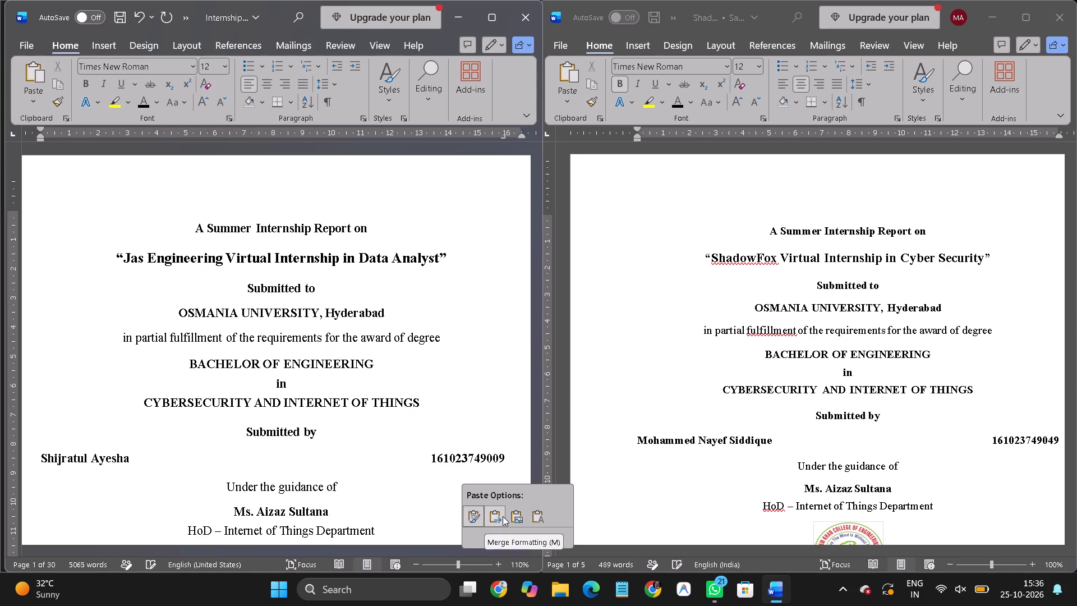
pyautogui.click(495, 516)
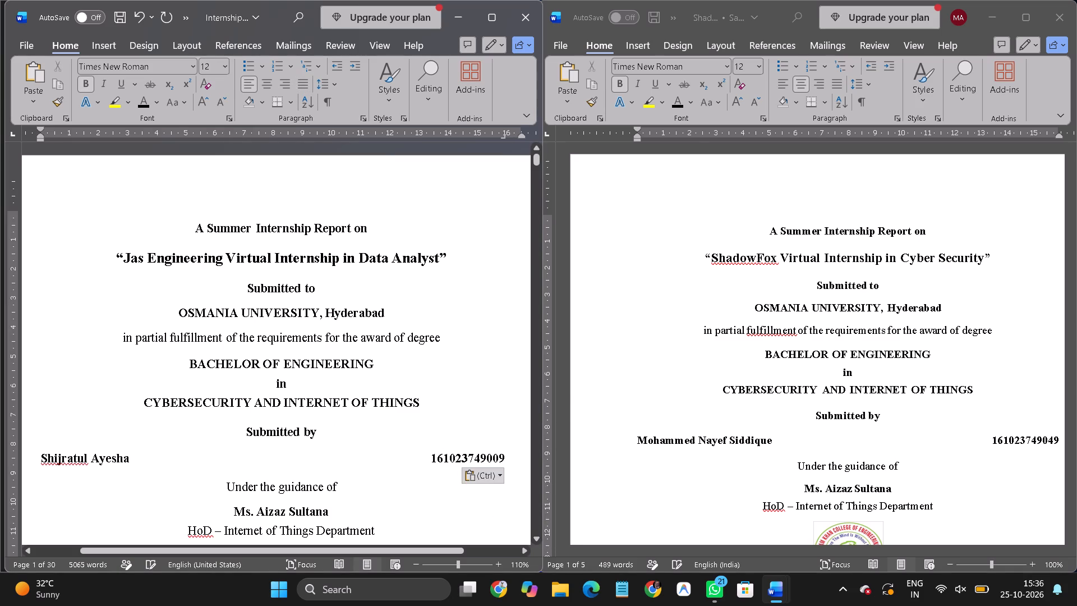
# Compare the full cover page of the Data Analyst report with the ShadowFox cover page, viewing both at 80% zoom.
pyautogui.scroll(-2, 394, 431)
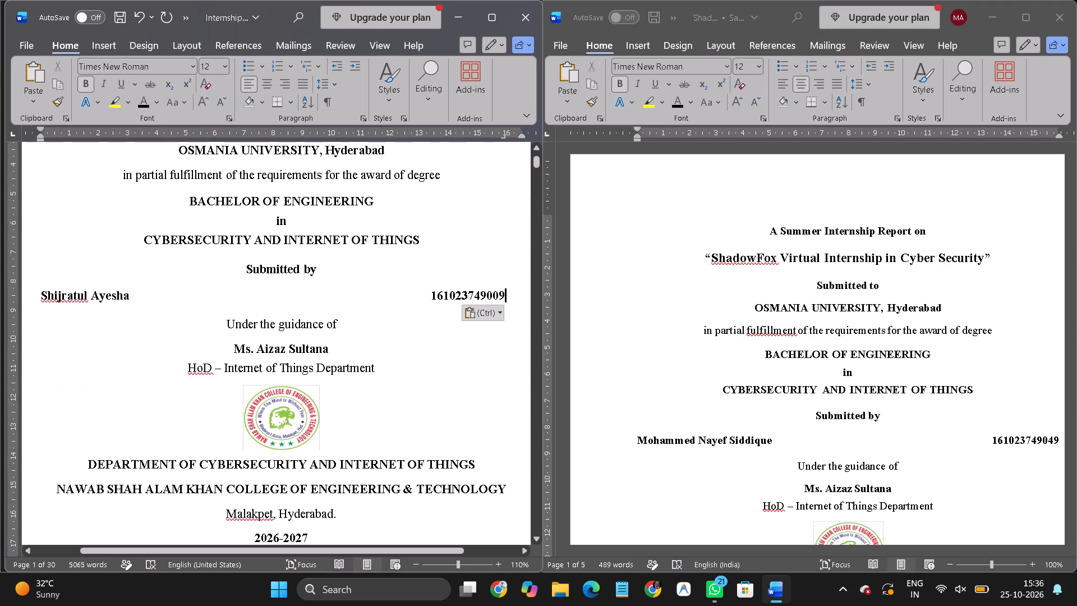
pyautogui.scroll(-1, 292, 385)
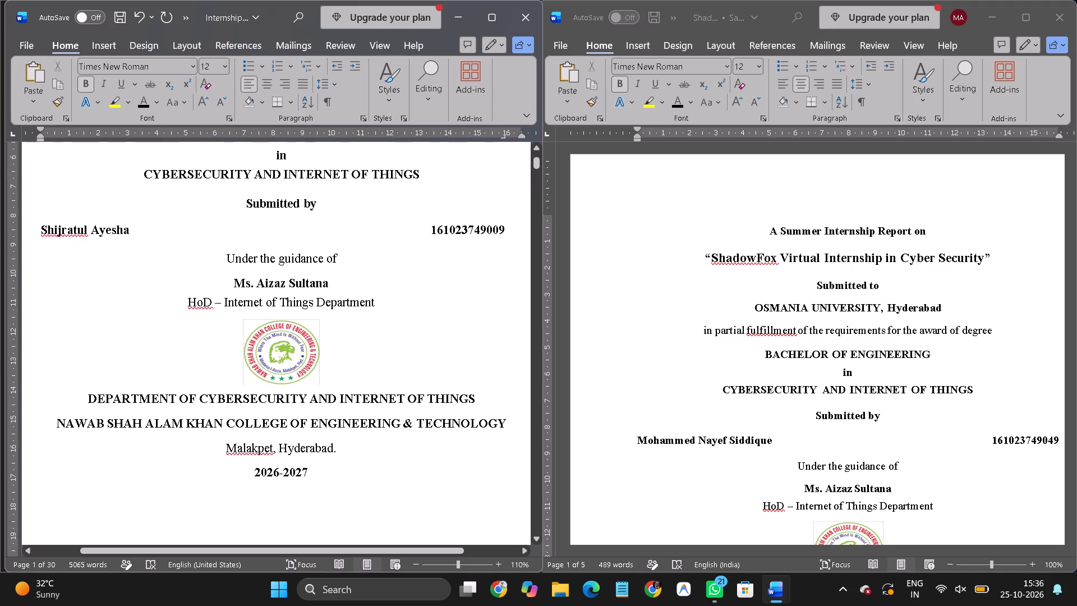
pyautogui.scroll(-1, 292, 385)
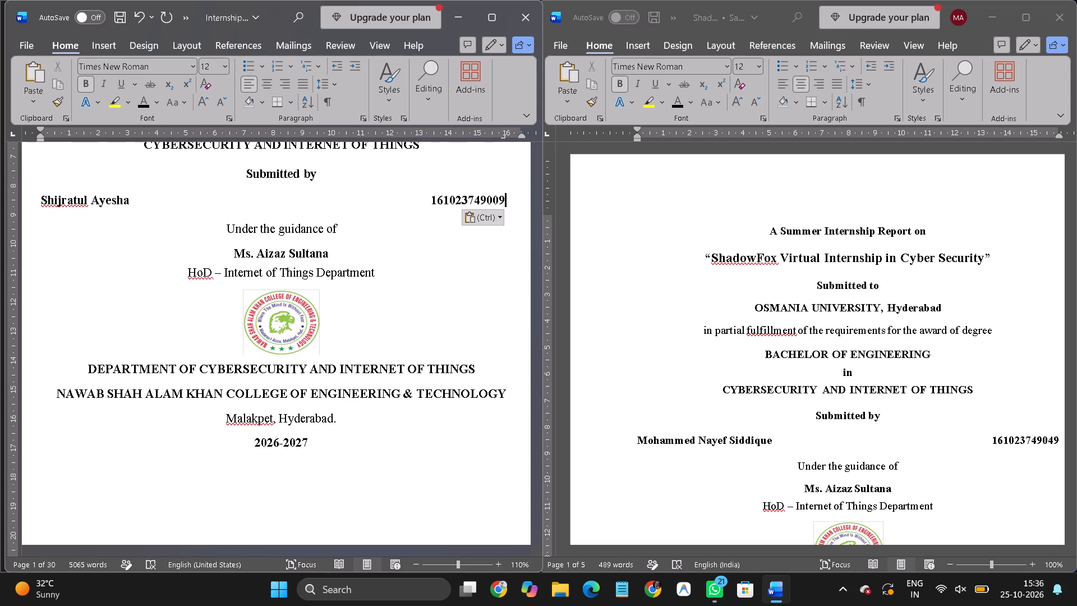
pyautogui.scroll(-2, 292, 385)
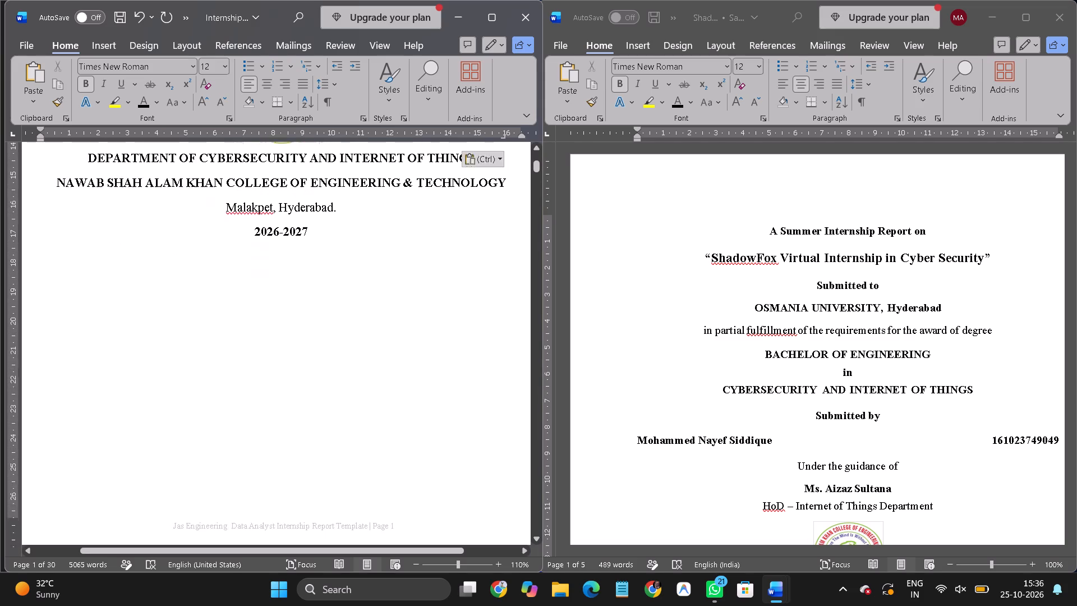
pyautogui.scroll(-2, 292, 385)
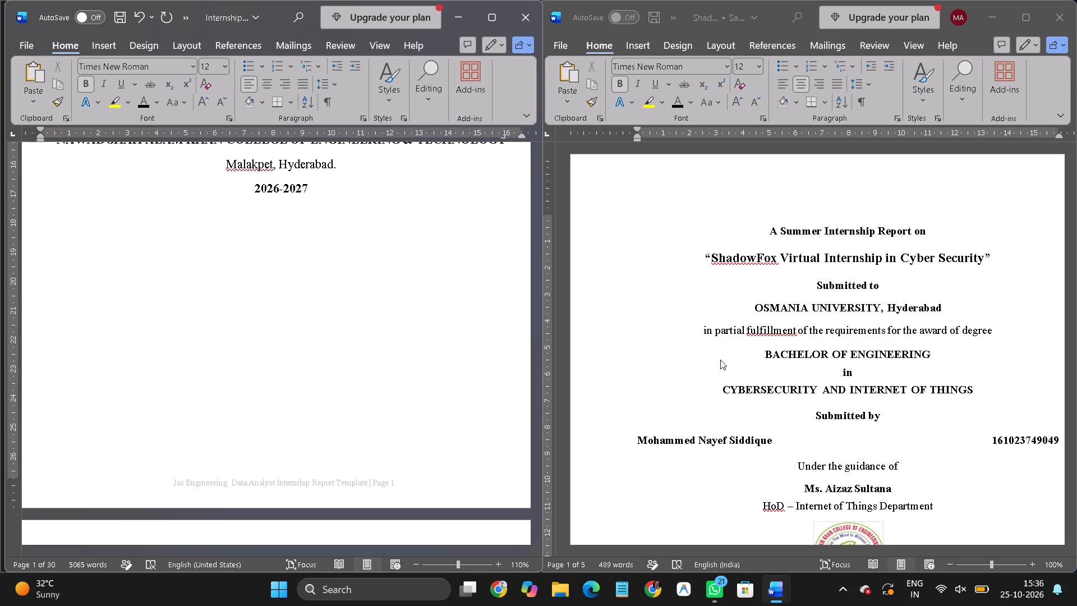
pyautogui.scroll(2, 742, 358)
pyautogui.keyDown('ctrl'); pyautogui.scroll(-3, 742, 358); pyautogui.keyUp('ctrl')
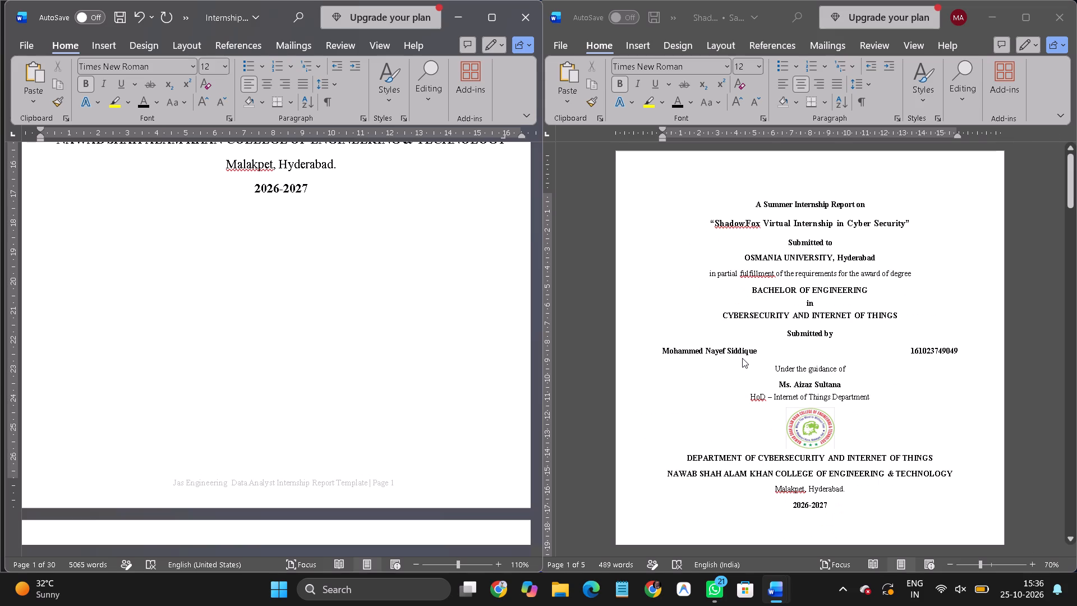
pyautogui.keyDown('ctrl'); pyautogui.scroll(1, 742, 358); pyautogui.keyUp('ctrl')
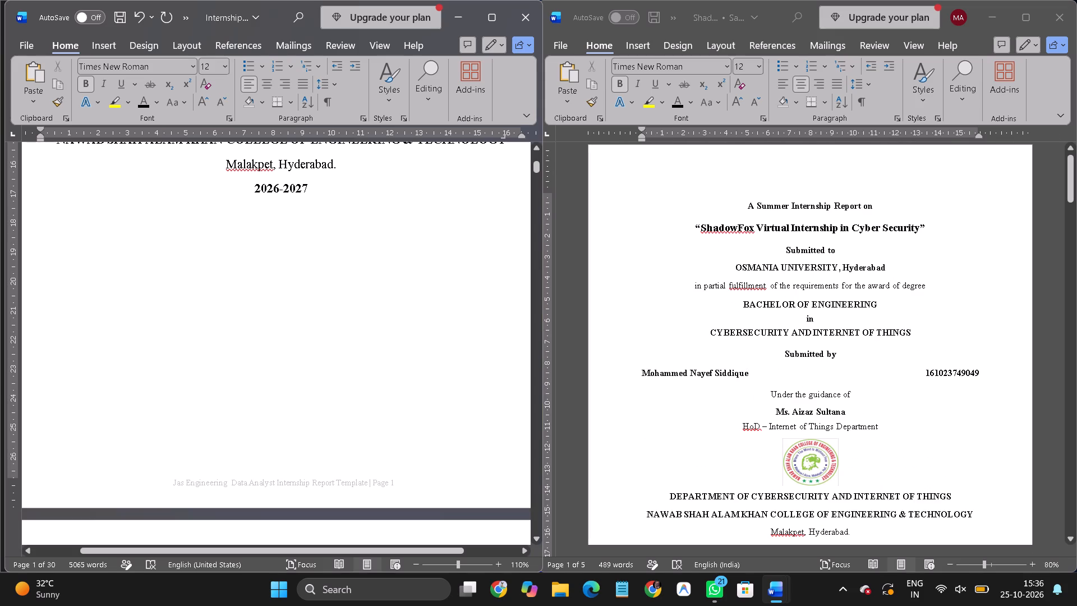
pyautogui.keyDown('ctrl'); pyautogui.scroll(-3, 305, 360); pyautogui.keyUp('ctrl')
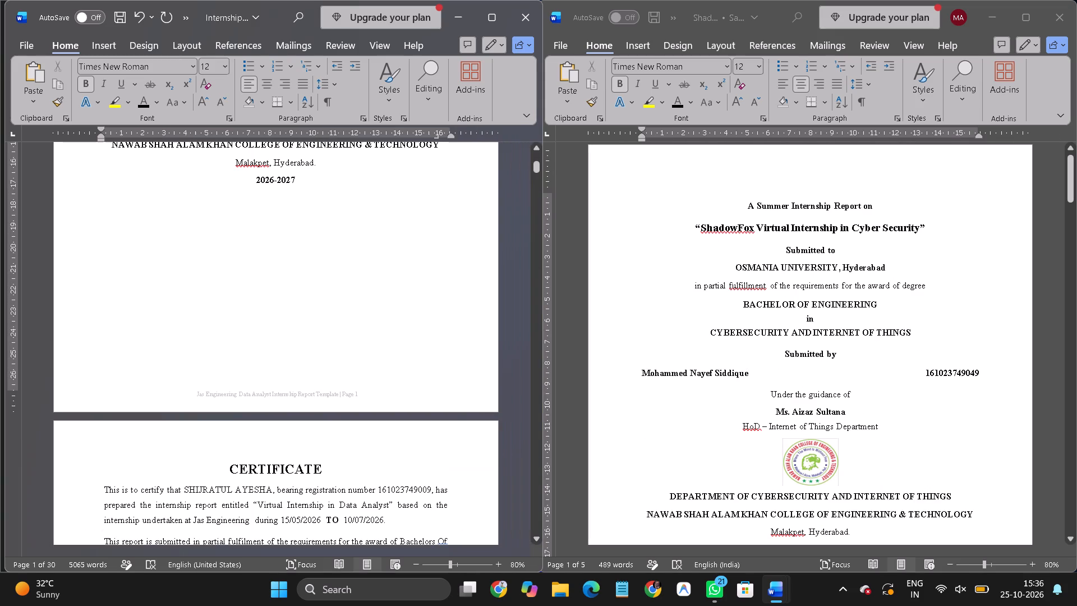
pyautogui.scroll(3, 305, 360)
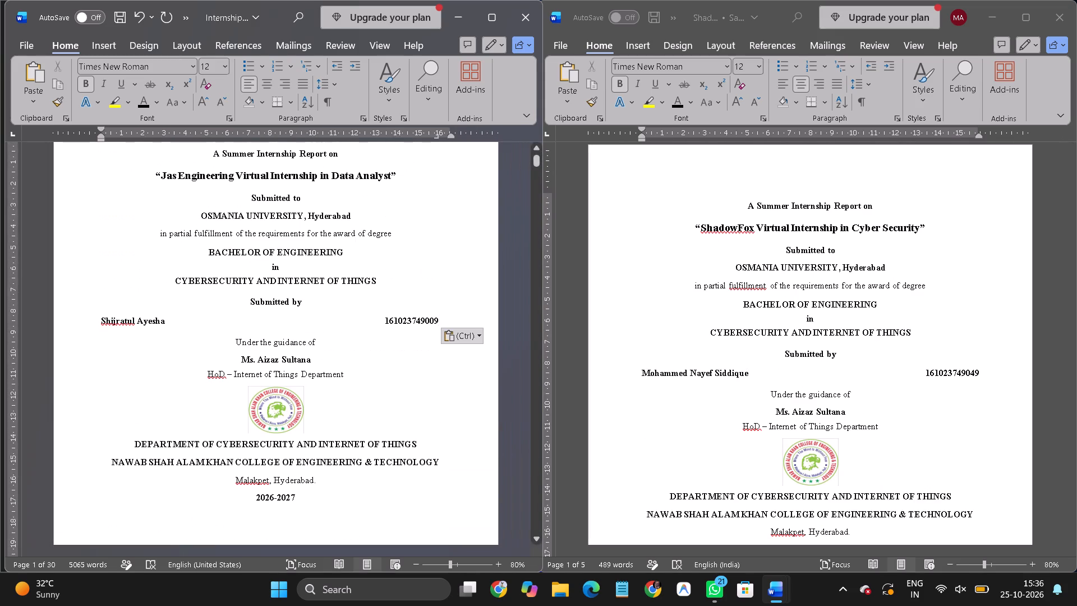
pyautogui.scroll(1, 786, 354)
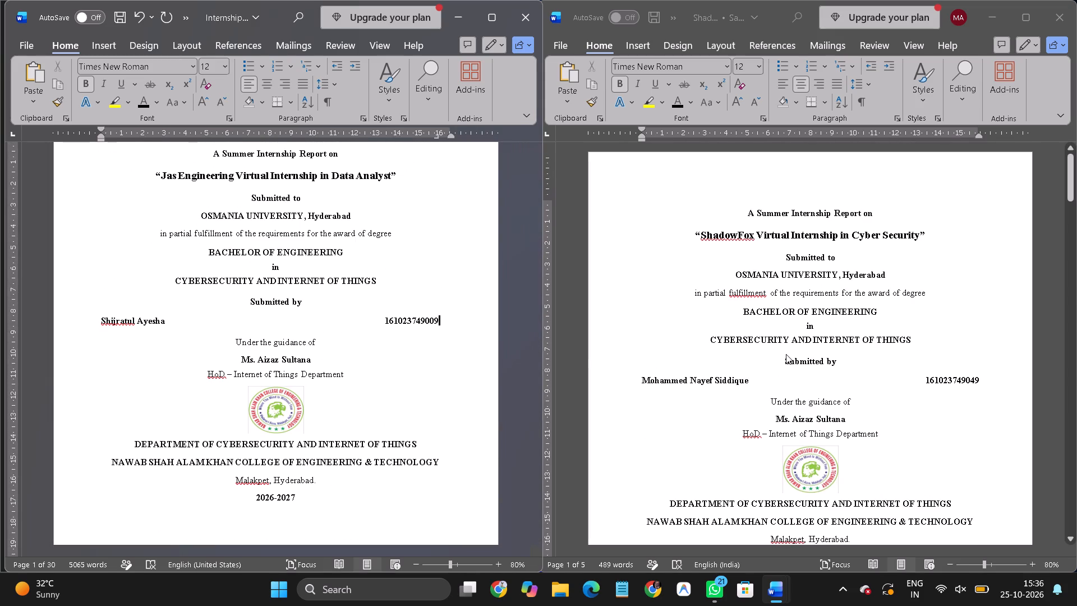
pyautogui.scroll(1, 786, 354)
pyautogui.scroll(1, 413, 358)
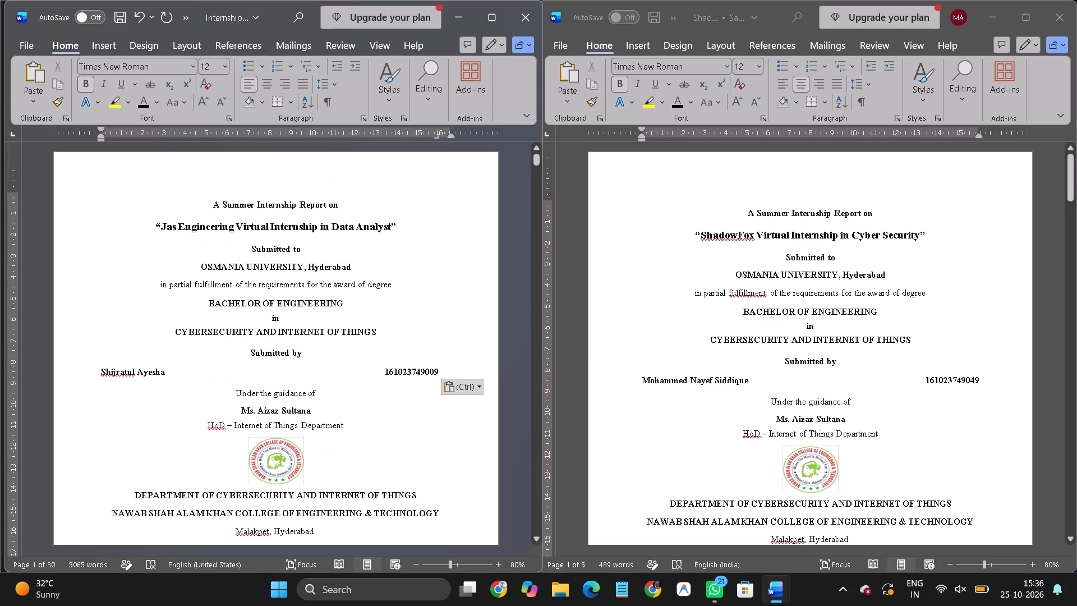
# Open the header area on both reports' cover pages to compare them, and return both documents to body editing.
pyautogui.click(269, 187)
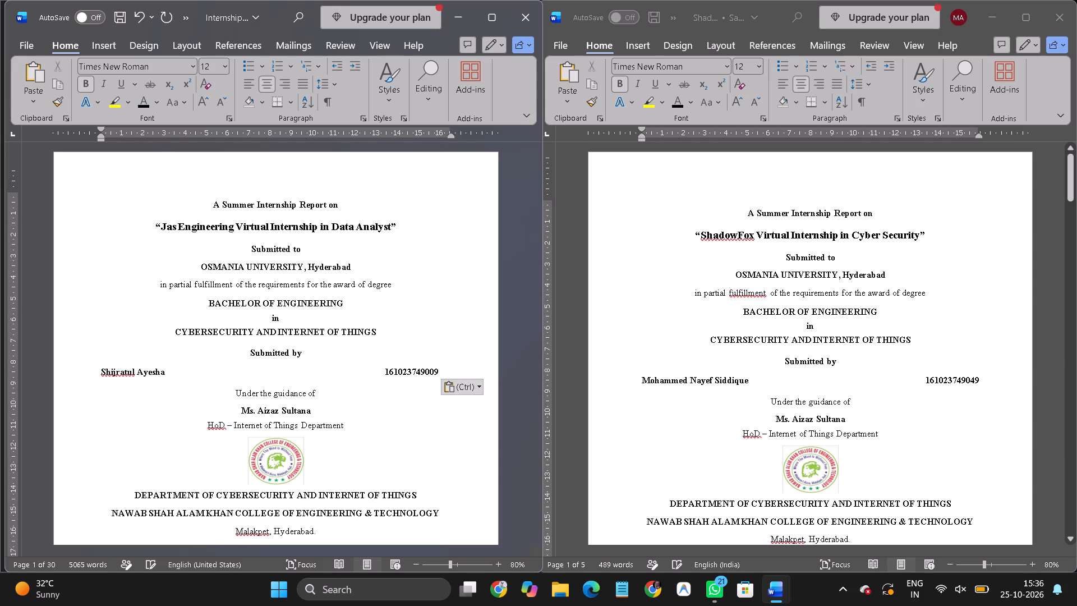
pyautogui.click(269, 187)
pyautogui.doubleClick(269, 187)
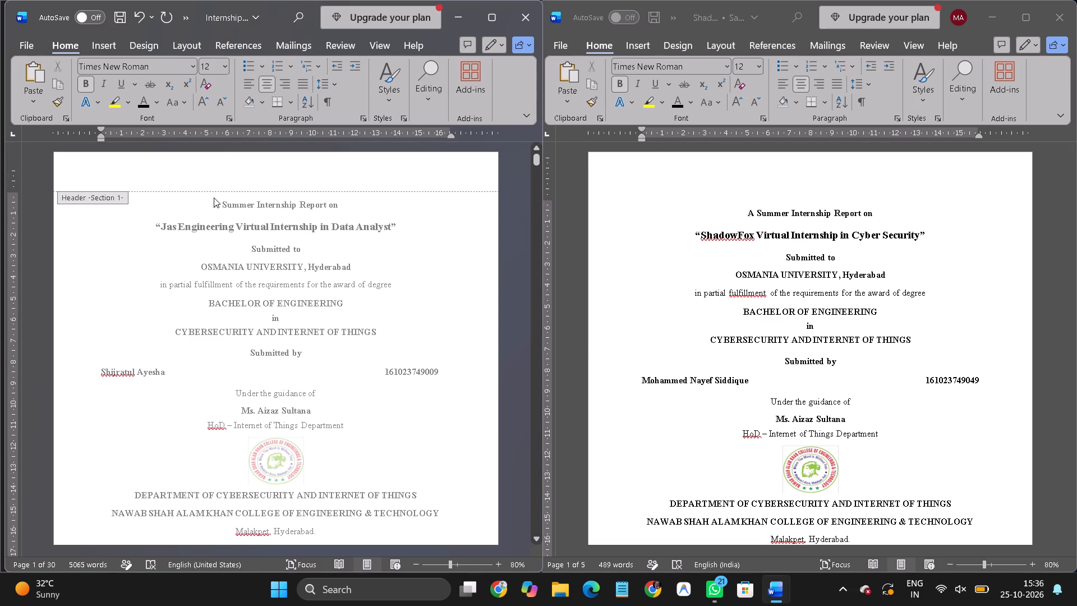
pyautogui.doubleClick(691, 209)
pyautogui.click(662, 178)
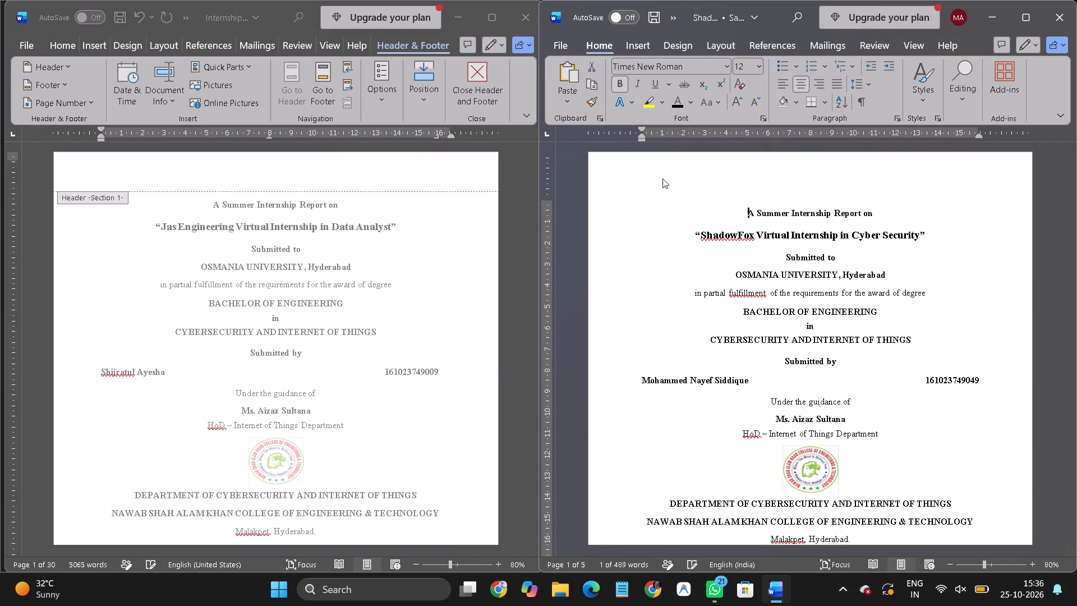
pyautogui.doubleClick(662, 178)
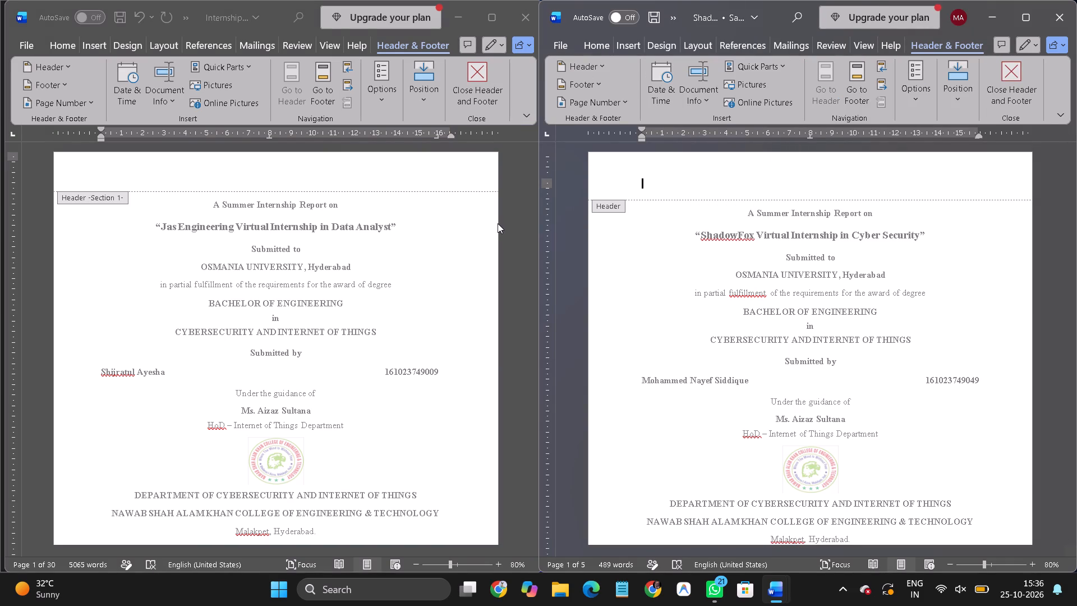
pyautogui.click(498, 223)
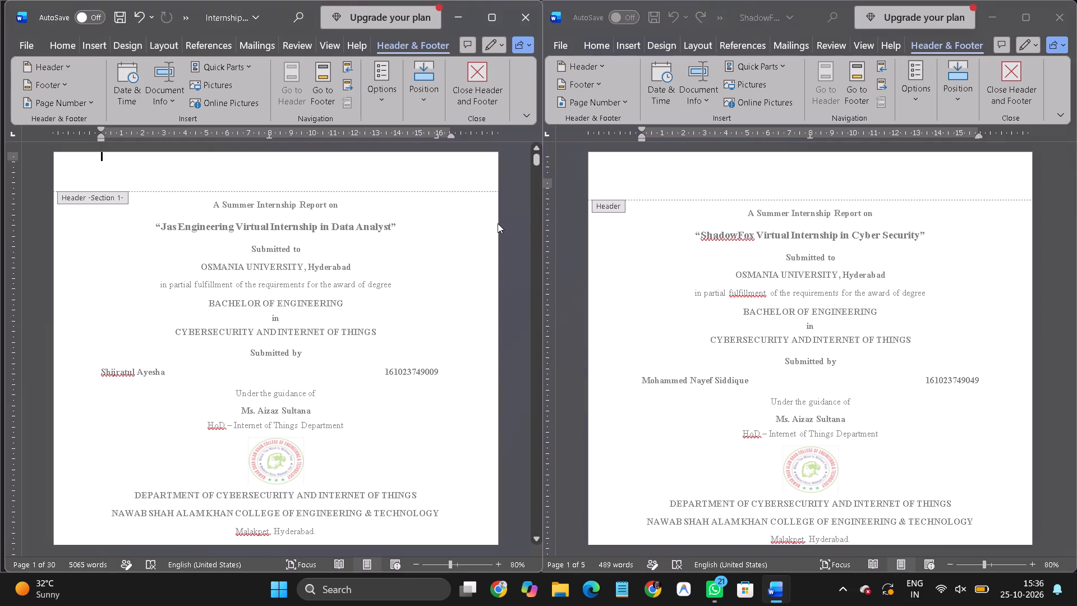
pyautogui.doubleClick(476, 230)
pyautogui.doubleClick(718, 273)
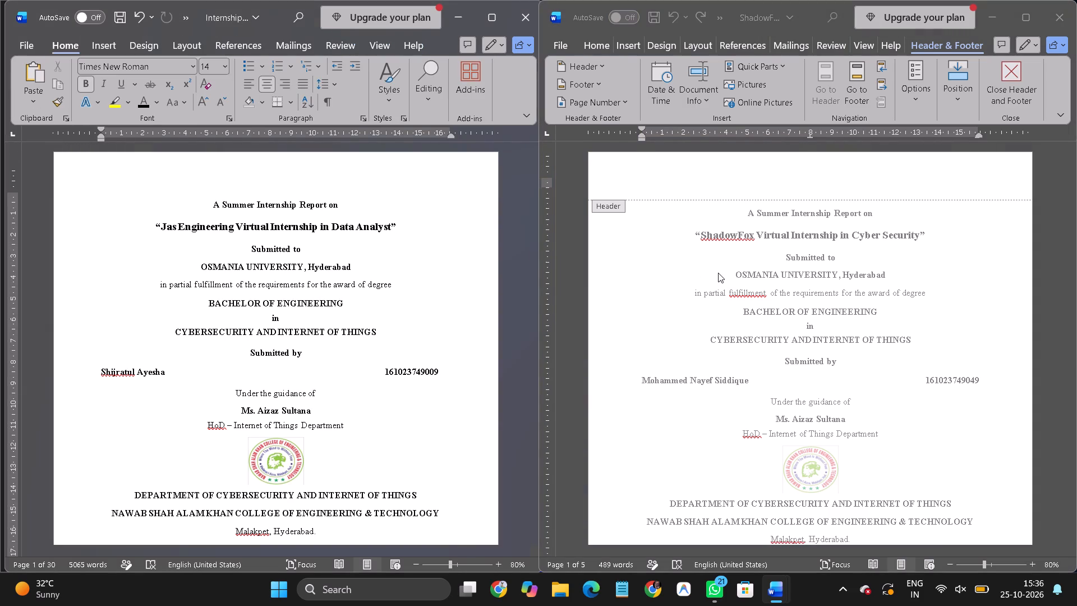
# Compare the layout and empty space beneath the "2026-2027" line on the two cover pages.
pyautogui.scroll(-1, 418, 296)
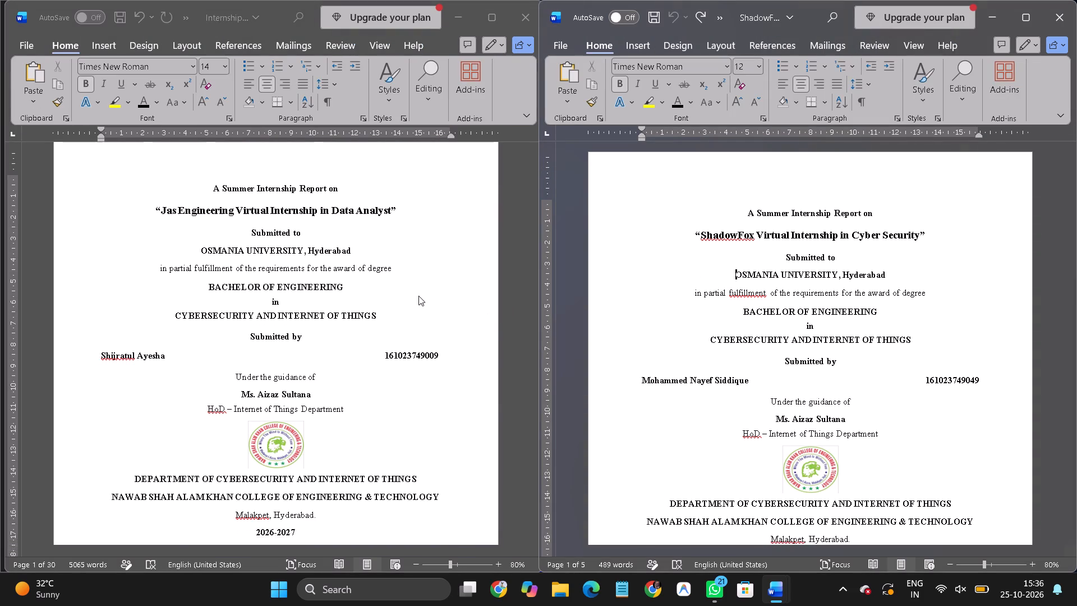
pyautogui.scroll(-1, 418, 296)
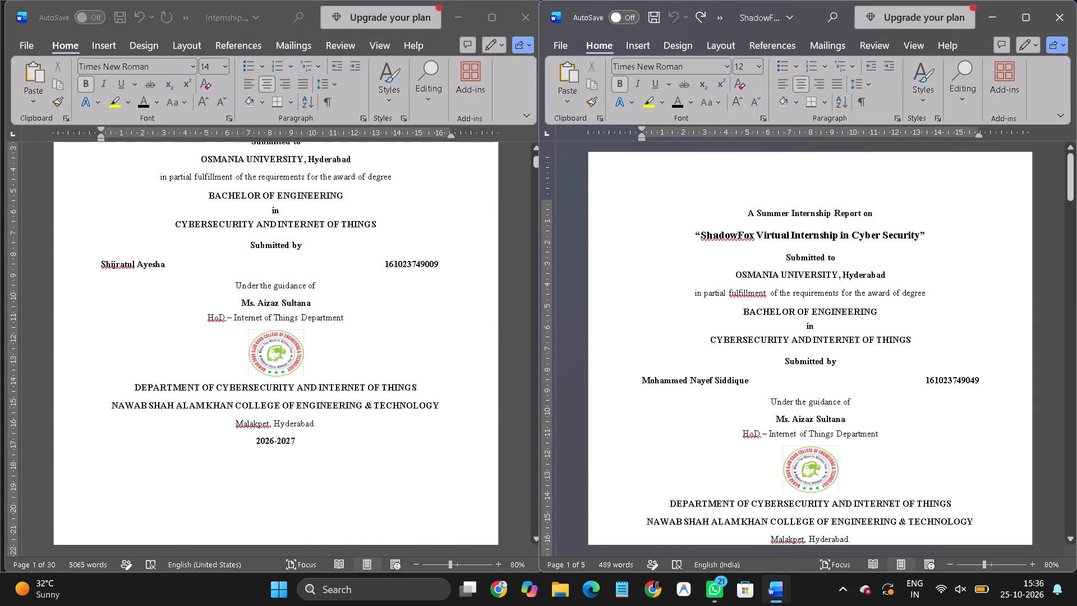
pyautogui.scroll(-1, 674, 368)
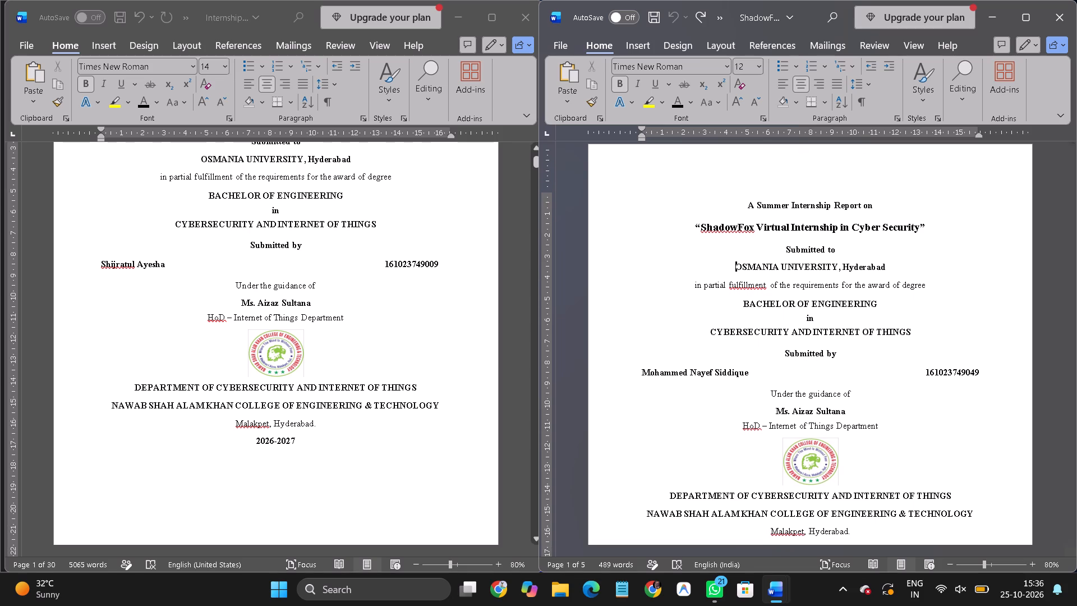
pyautogui.scroll(-2, 674, 368)
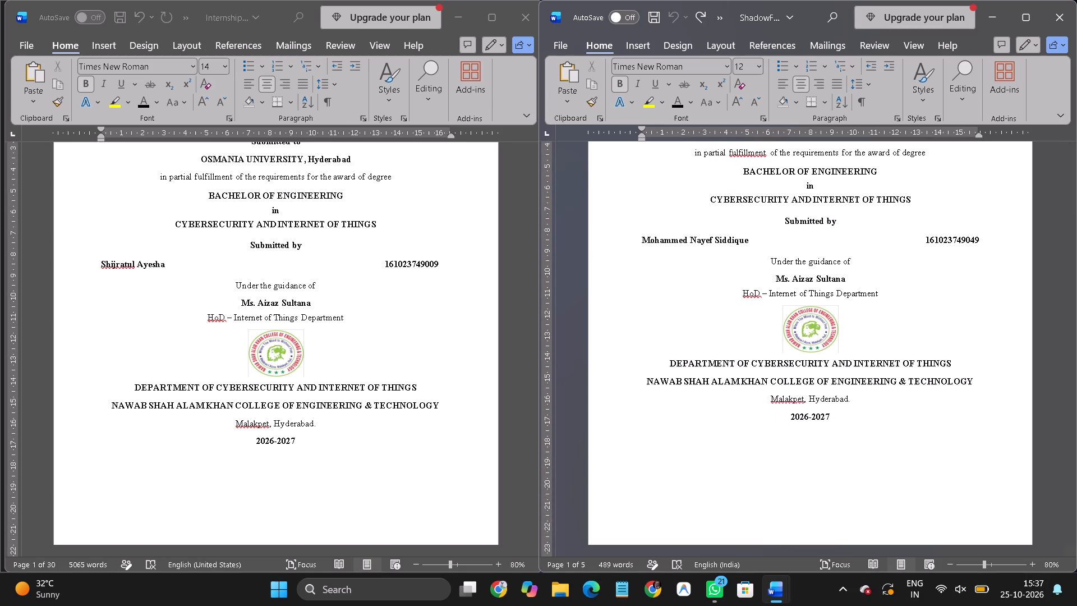
pyautogui.scroll(-1, 674, 368)
pyautogui.scroll(-3, 333, 377)
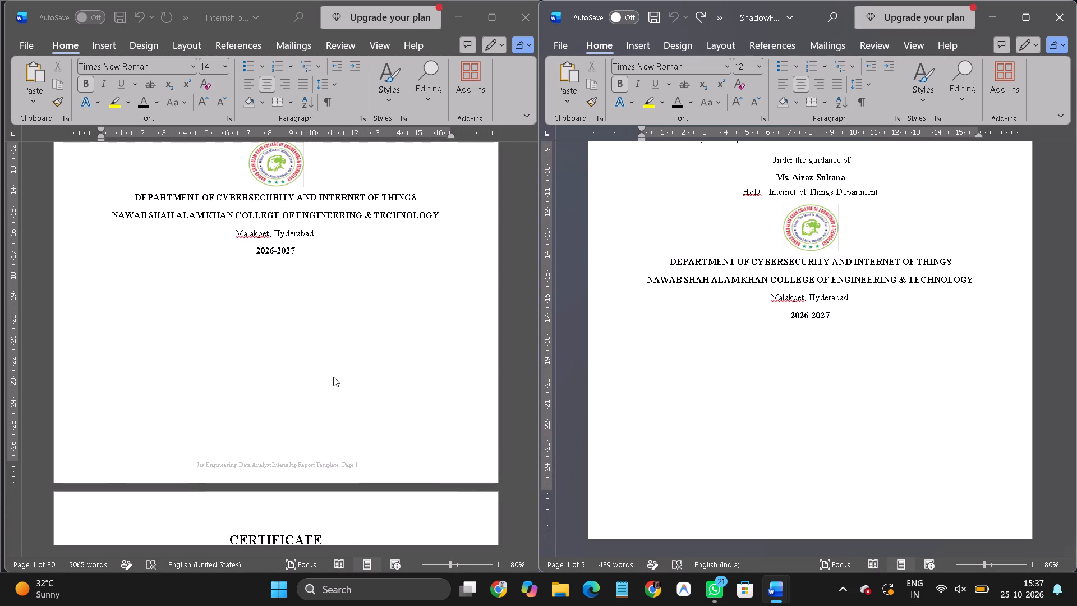
pyautogui.scroll(4, 333, 377)
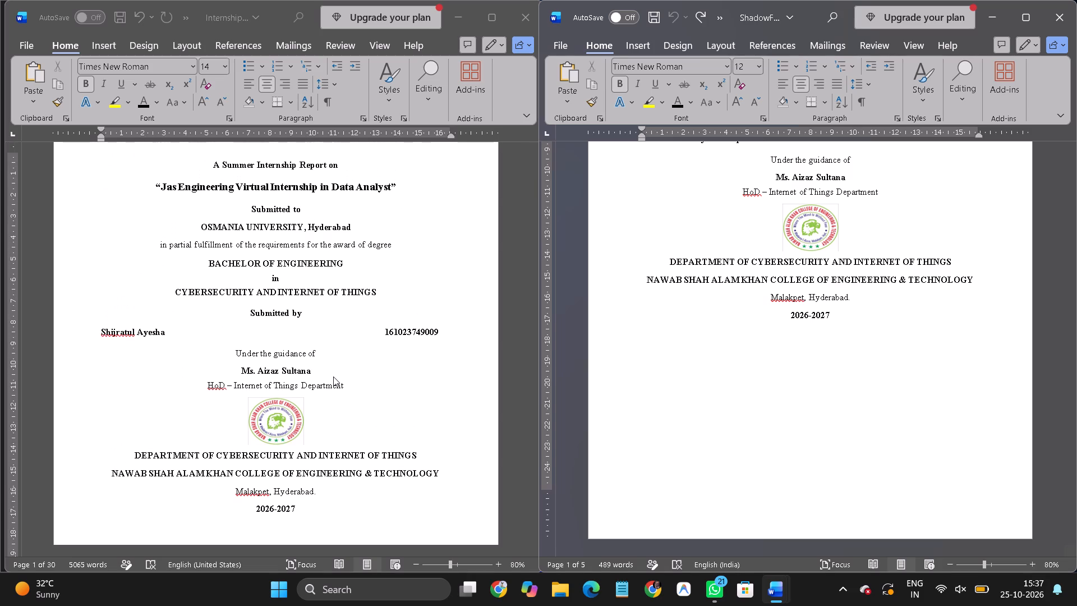
# Insert a blank line after "OSMANIA UNIVERSITY, Hyderabad" and another after "CYBERSECURITY AND INTERNET OF THINGS" above "Submitted by" on the Data Analyst cover.
pyautogui.click(348, 227)
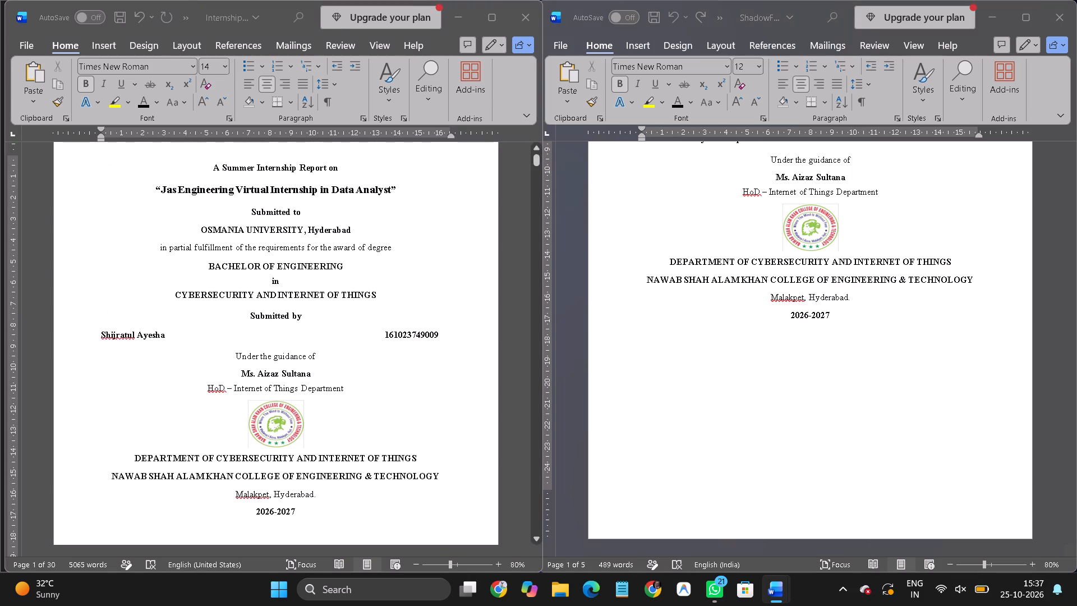
pyautogui.click(351, 229)
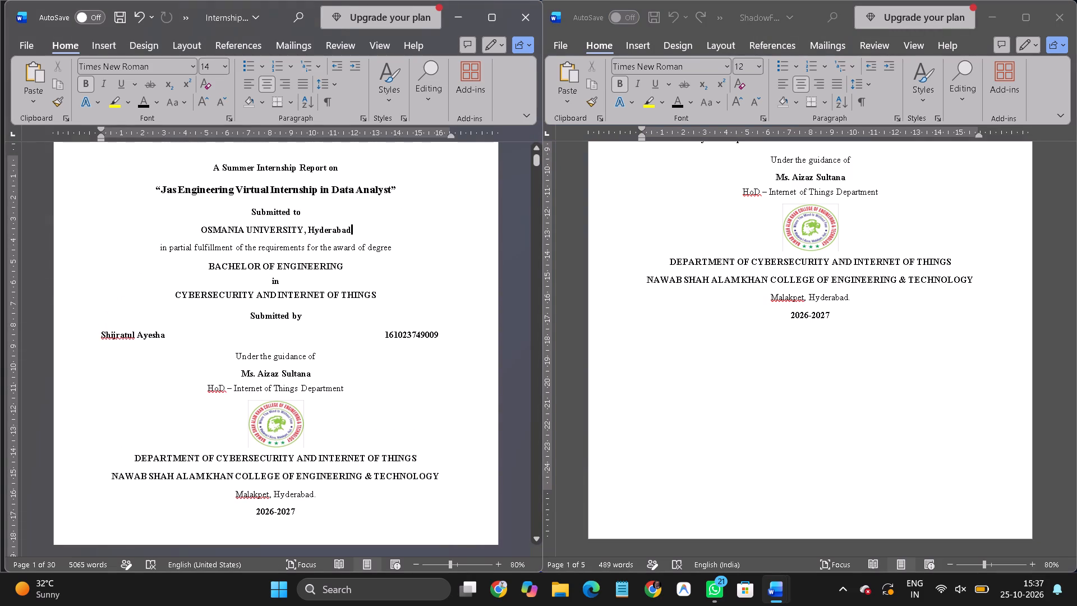
pyautogui.press('Return')
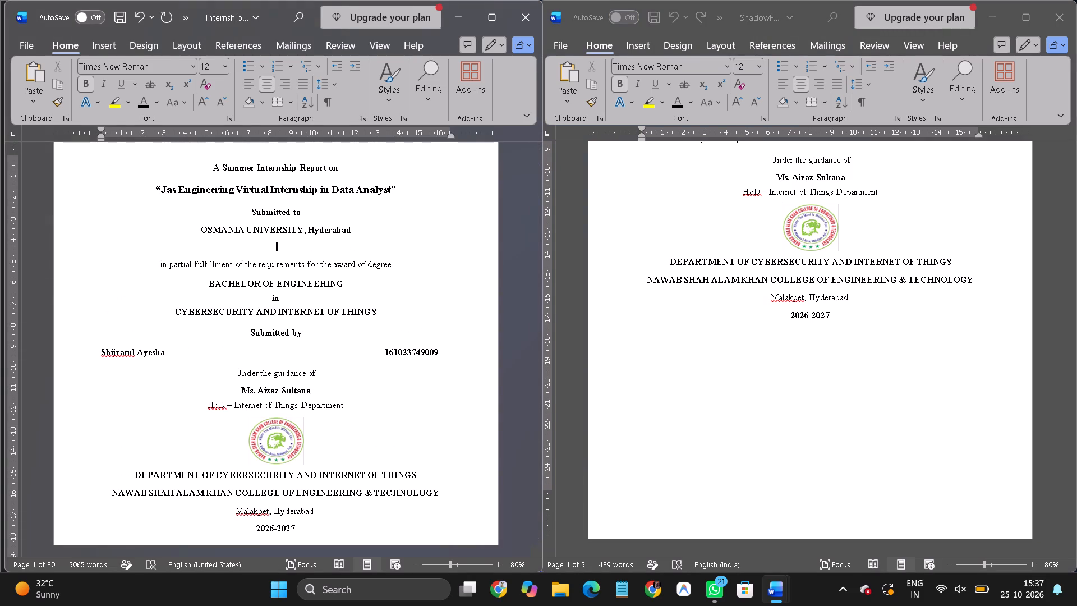
pyautogui.press('Up')
pyautogui.press('Down')
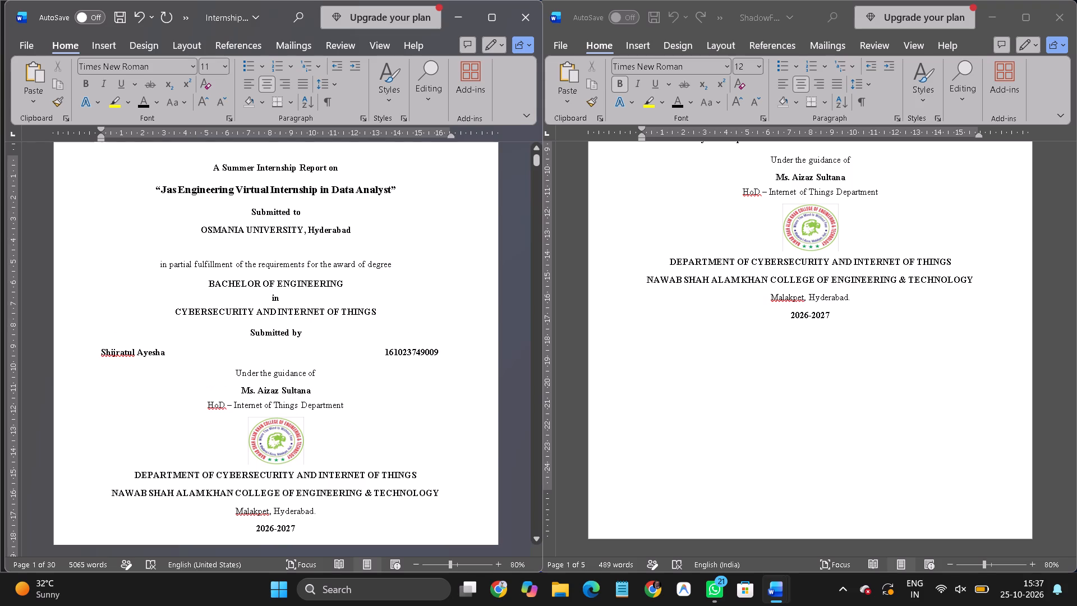
pyautogui.click(381, 310)
pyautogui.press('Return')
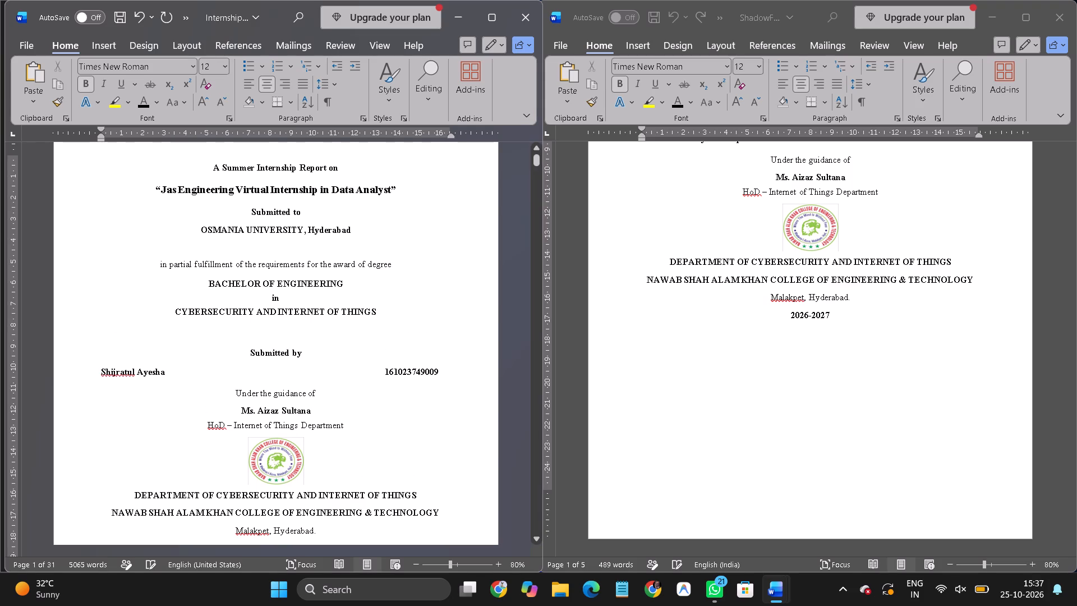
# Add a blank line after "Under the guidance of" and another after the "HoD – Internet of Things Department" line.
pyautogui.click(319, 389)
pyautogui.press('Return')
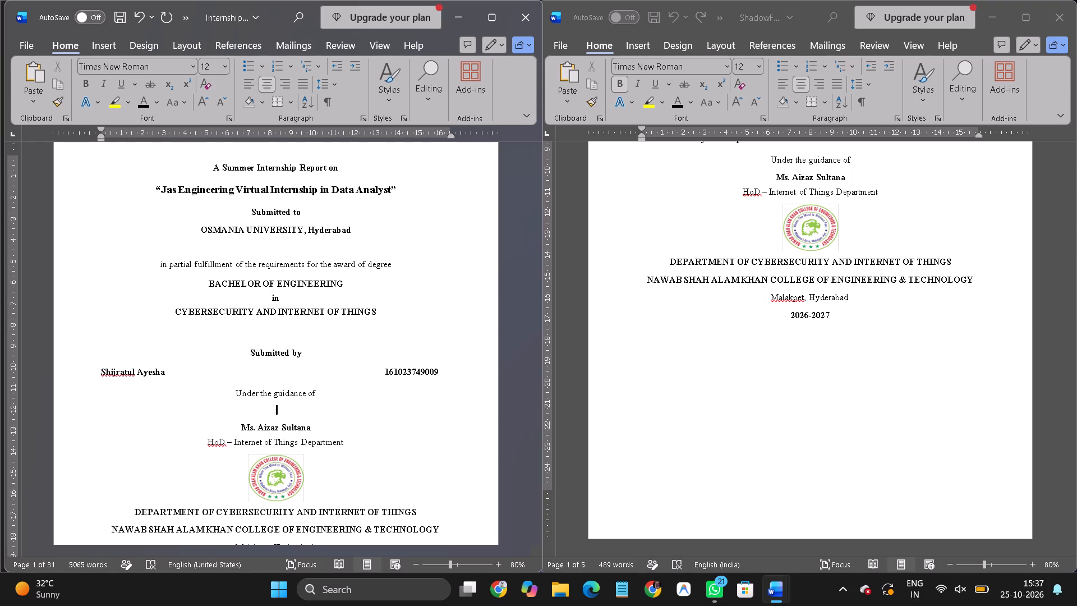
pyautogui.click(349, 441)
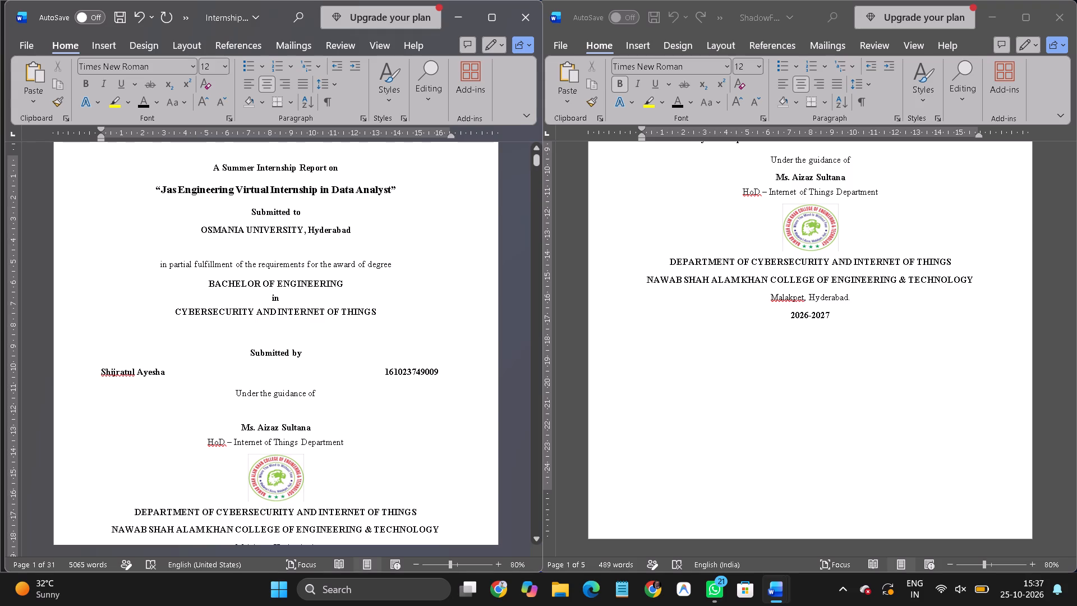
pyautogui.press('Return')
# Add a blank line between "Malakpet, Hyderabad." and "2026-2027", and another between the college logo and the department name.
pyautogui.scroll(-1, 349, 441)
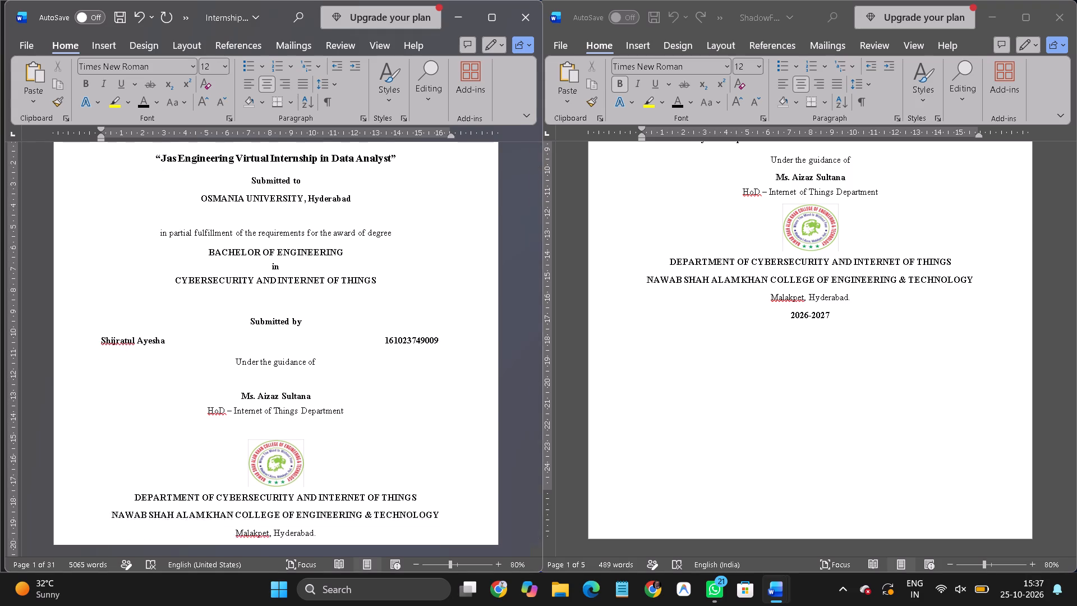
pyautogui.scroll(-1, 349, 441)
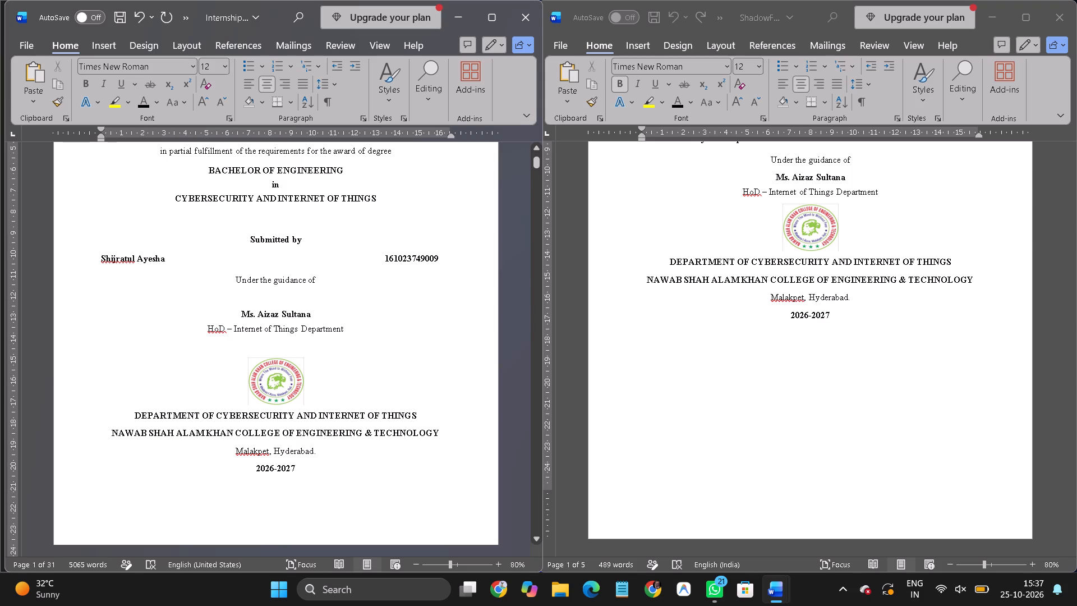
pyautogui.click(322, 451)
pyautogui.press('Return')
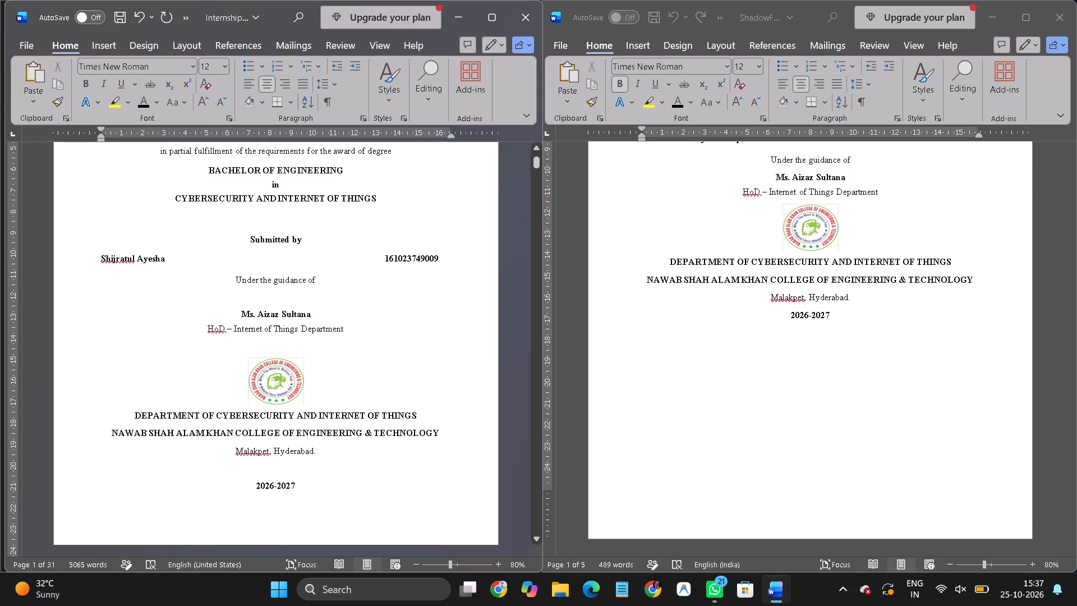
pyautogui.click(316, 391)
pyautogui.press('Return')
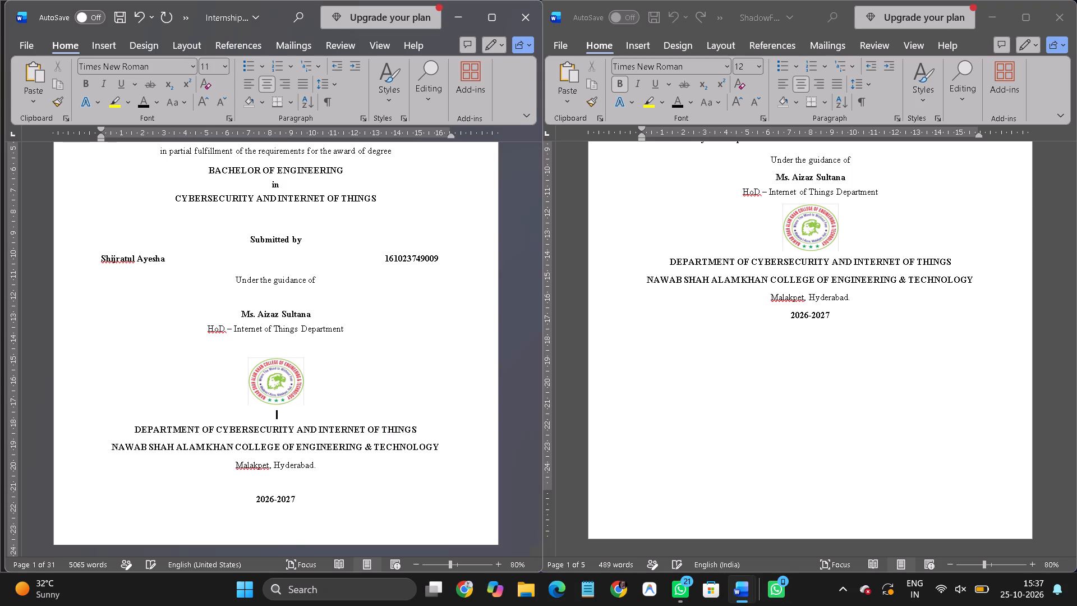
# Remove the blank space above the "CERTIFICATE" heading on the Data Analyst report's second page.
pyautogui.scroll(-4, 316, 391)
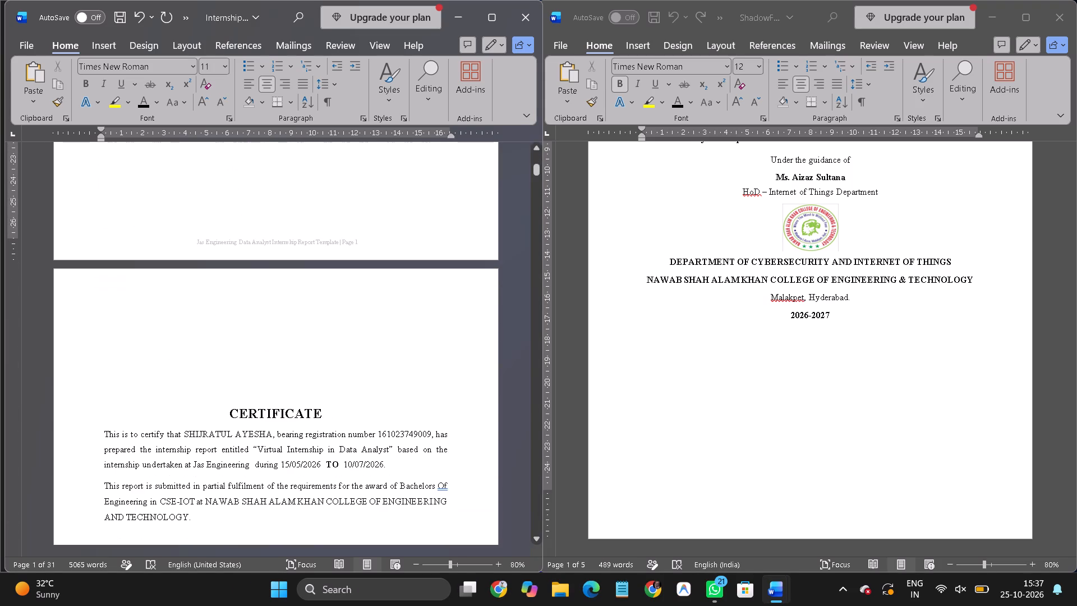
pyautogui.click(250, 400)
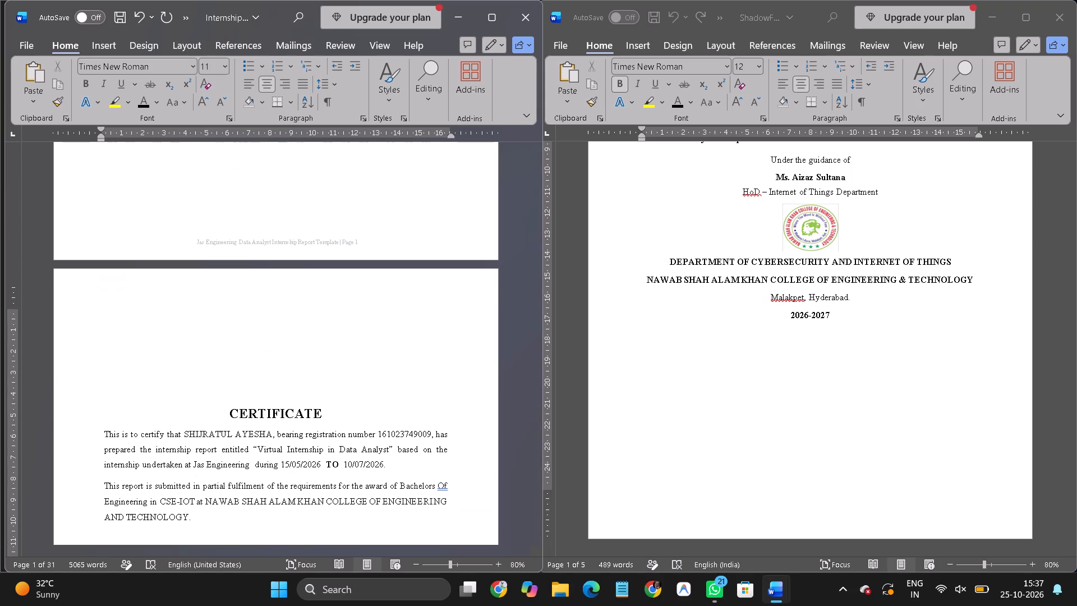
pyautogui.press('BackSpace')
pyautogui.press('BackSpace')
# Replace the Data Analyst certificate heading and text with the full ShadowFox certificate, from the college banner to the "HoD – Internet of Things Department" line.
pyautogui.scroll(-2, 791, 292)
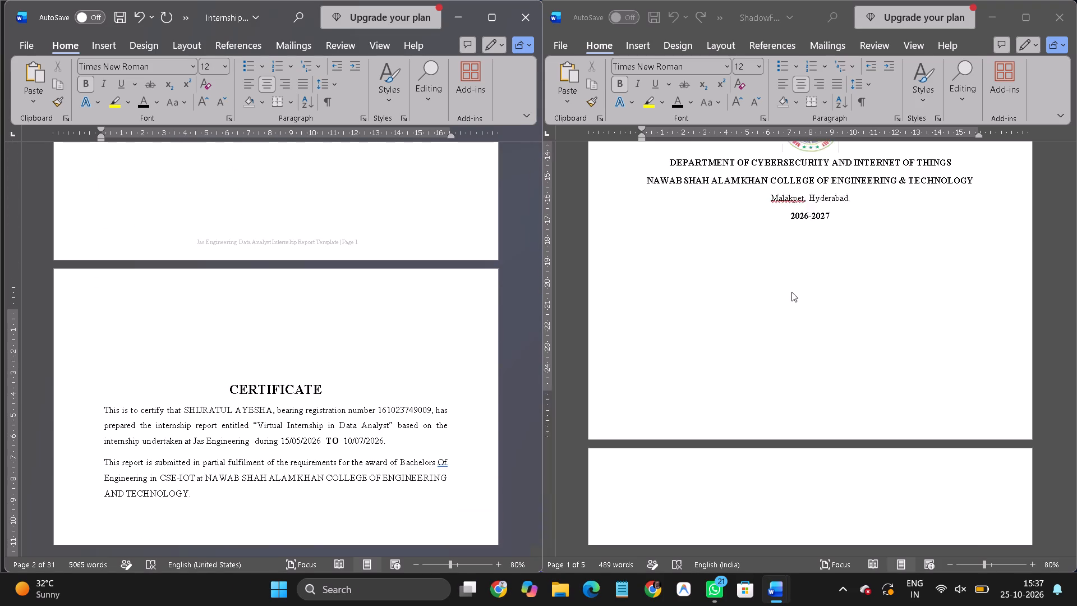
pyautogui.scroll(-3, 791, 292)
pyautogui.moveTo(645, 257); pyautogui.dragTo(618, 240)
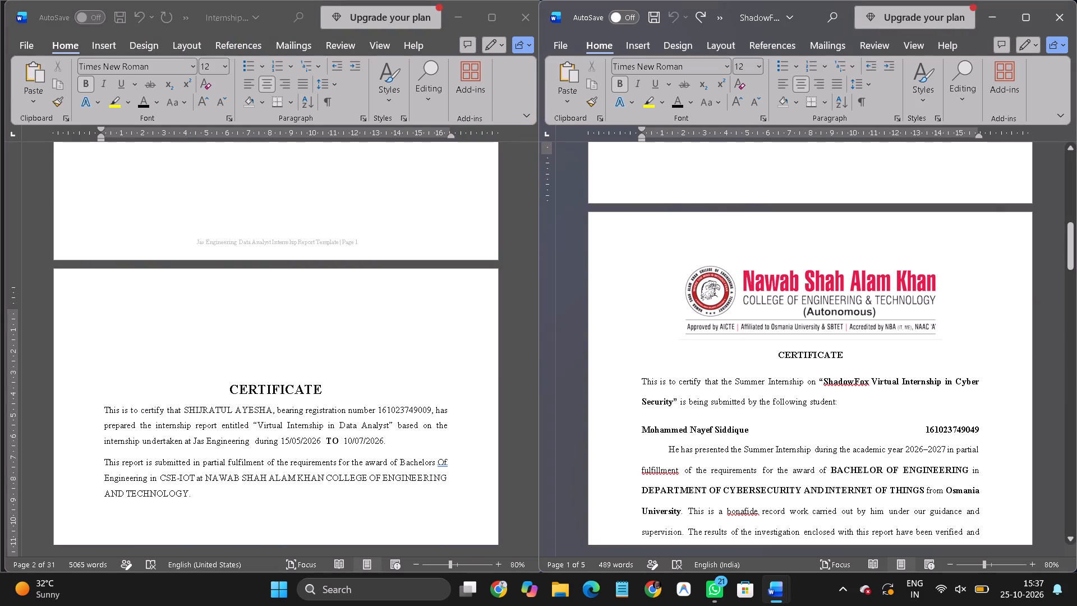
pyautogui.moveTo(618, 240); pyautogui.dragTo(819, 545)
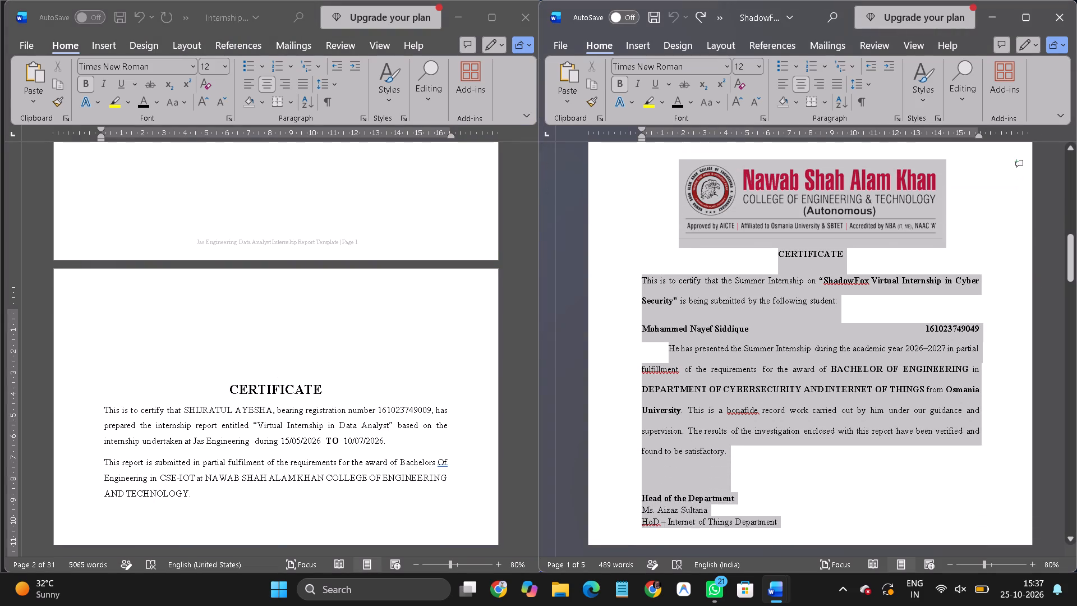
pyautogui.moveTo(819, 545); pyautogui.dragTo(815, 465)
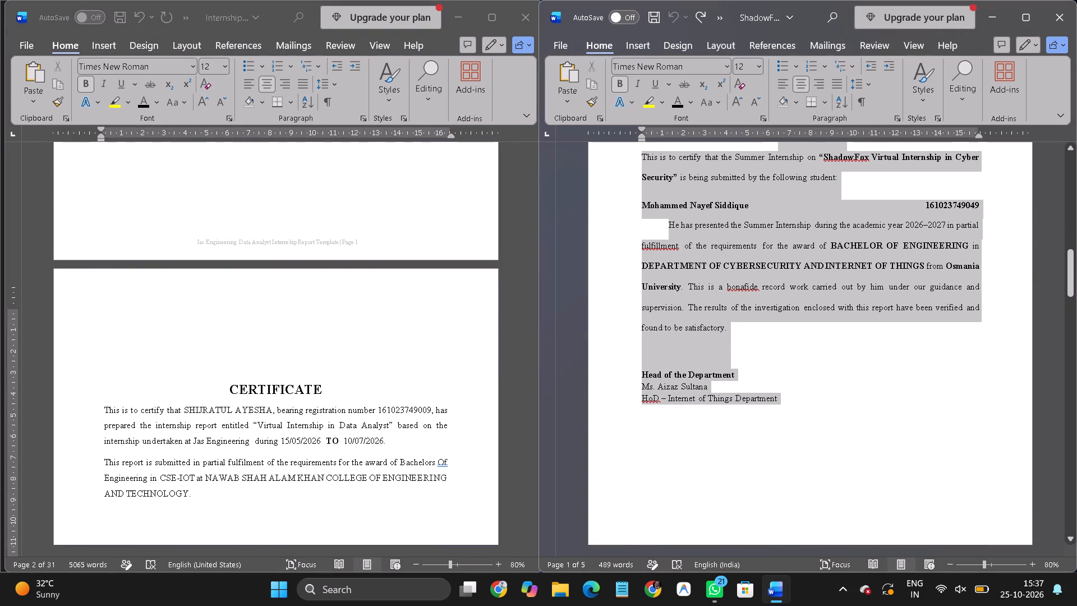
pyautogui.moveTo(815, 465); pyautogui.dragTo(813, 431)
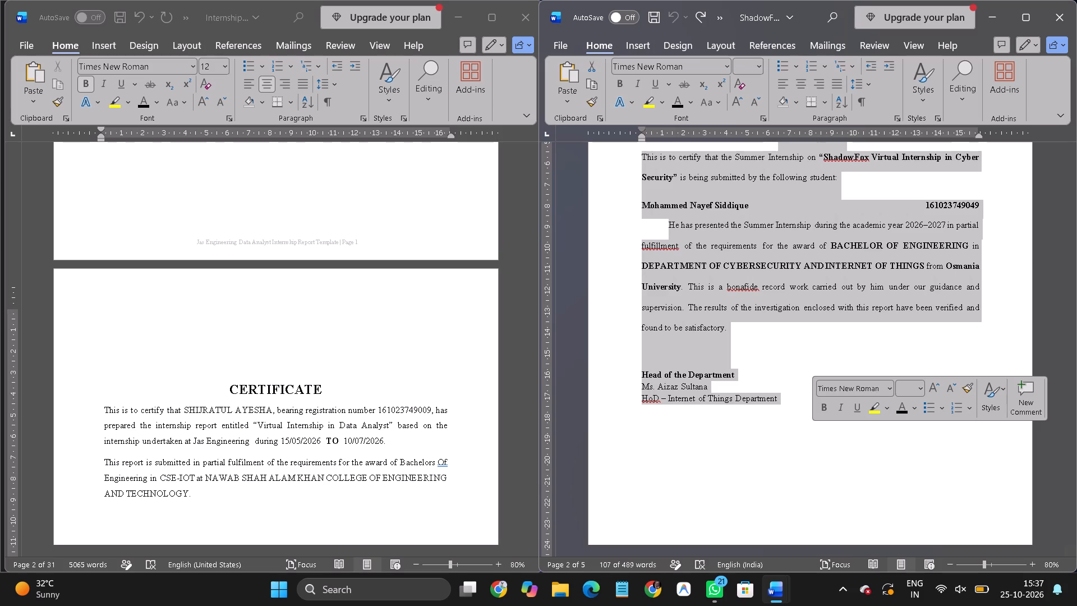
pyautogui.hotkey('ctrl', 'c')
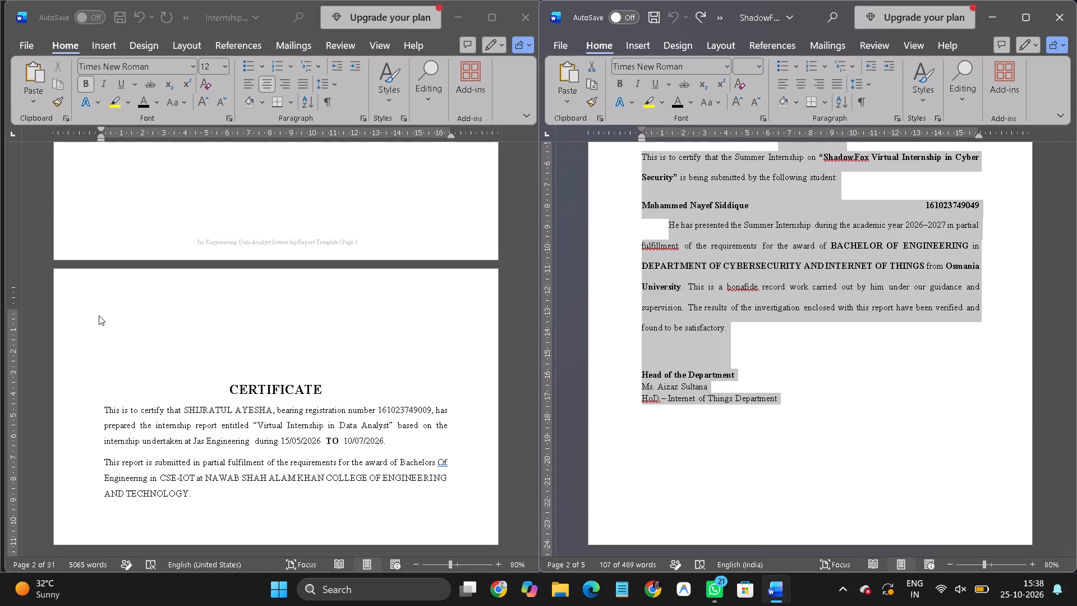
pyautogui.moveTo(94, 313); pyautogui.dragTo(252, 508)
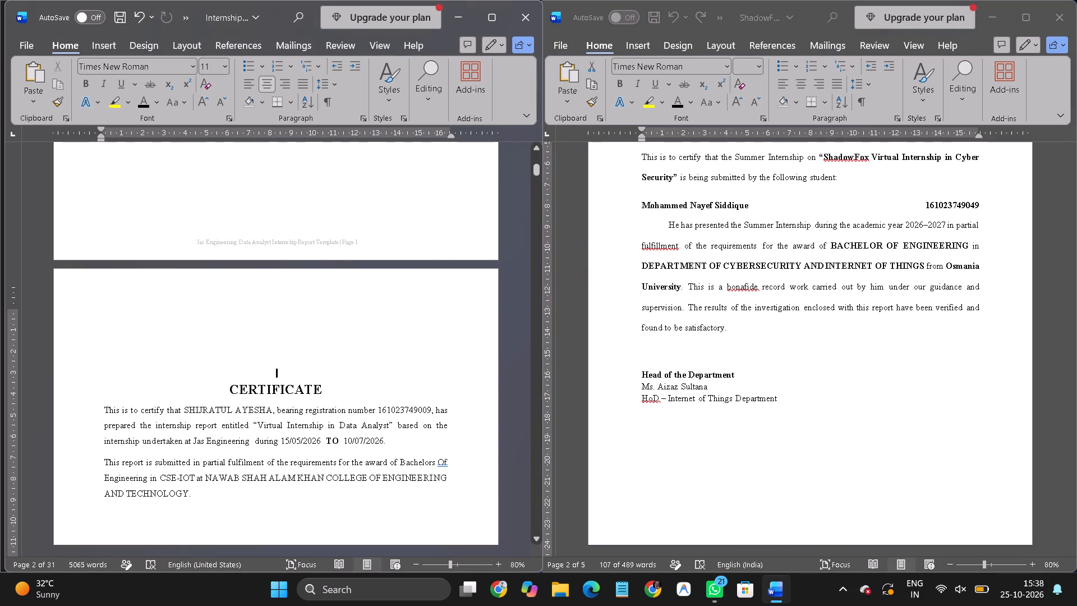
pyautogui.moveTo(252, 508); pyautogui.dragTo(238, 503)
pyautogui.moveTo(238, 503); pyautogui.dragTo(117, 347)
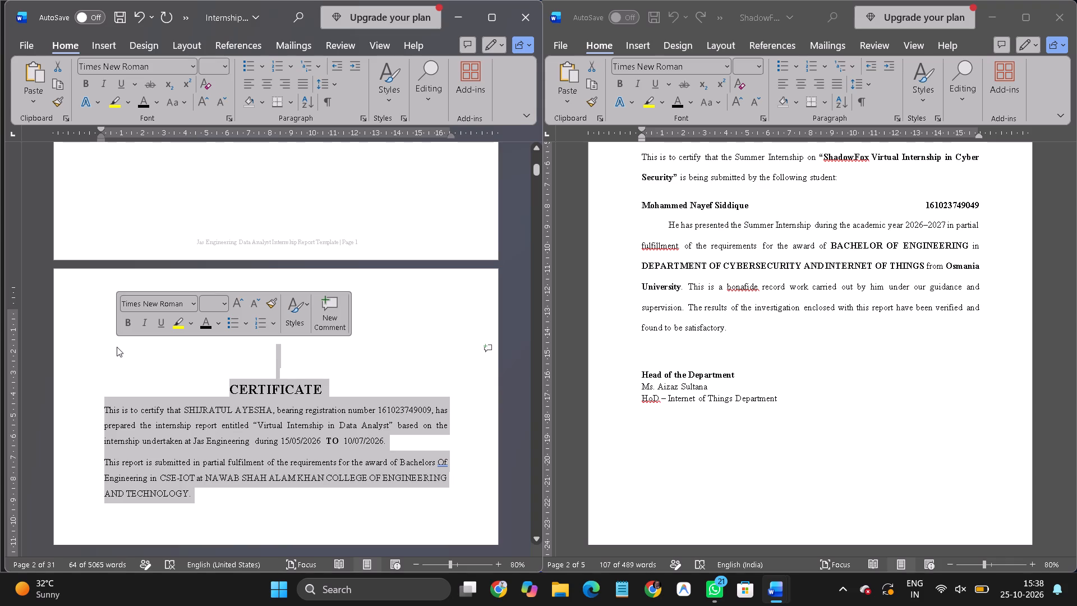
pyautogui.hotkey('ctrl', 'v')
pyautogui.scroll(1, 117, 347)
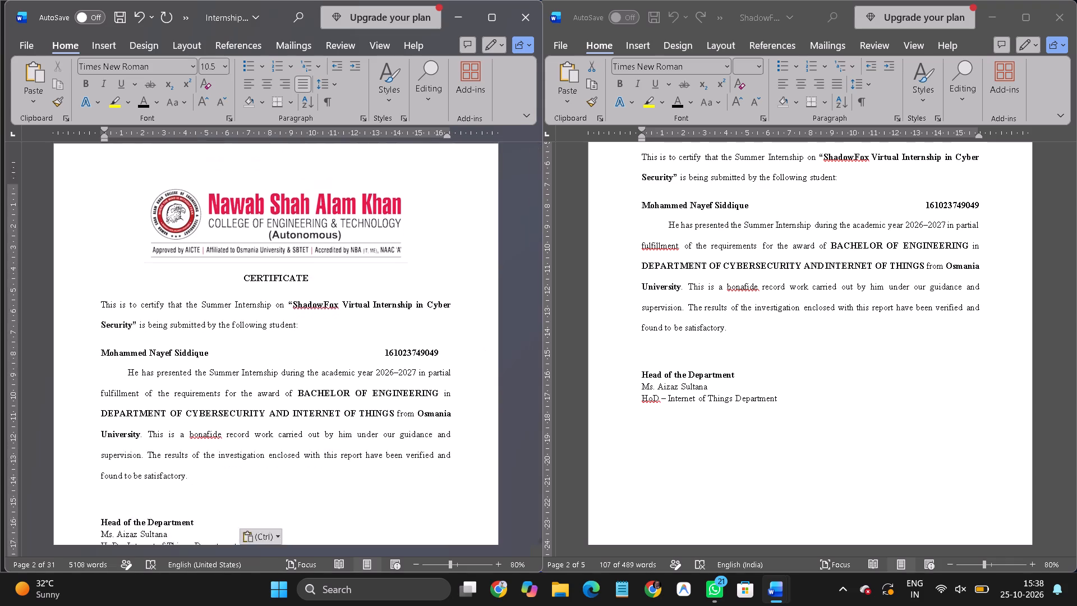
pyautogui.scroll(1, 117, 347)
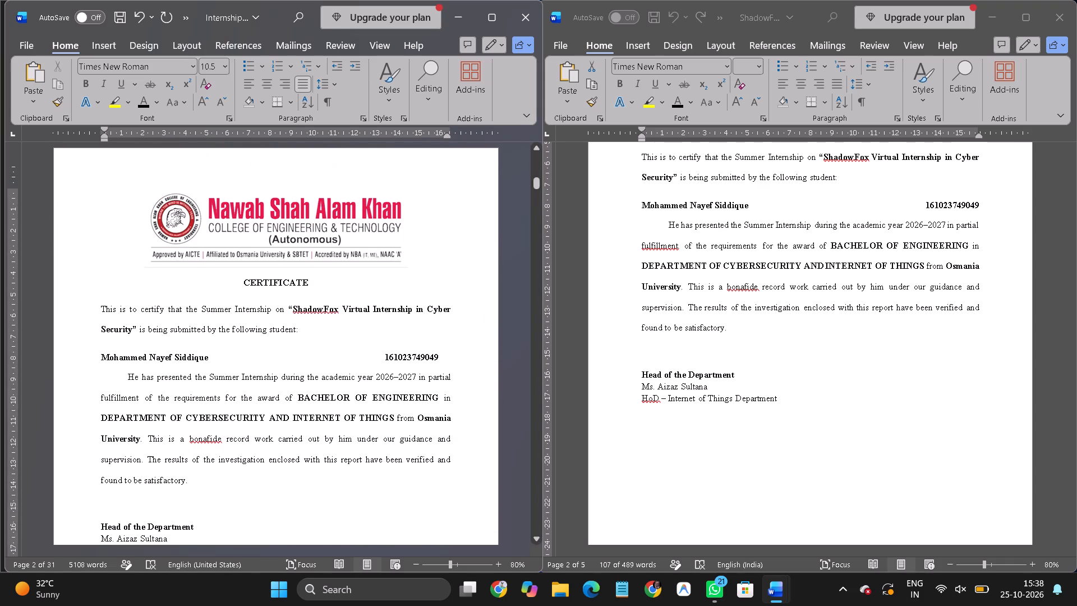
# Replace "ShadowFox" with "Jas Engineering" in the quoted internship title of the pasted certificate.
pyautogui.click(340, 311)
pyautogui.press('BackSpace')
pyautogui.press('BackSpace')
pyautogui.press('BackSpace')
pyautogui.press('BackSpace')
pyautogui.press('BackSpace')
pyautogui.press('BackSpace')
pyautogui.press('BackSpace')
pyautogui.press('BackSpace')
pyautogui.press('BackSpace')
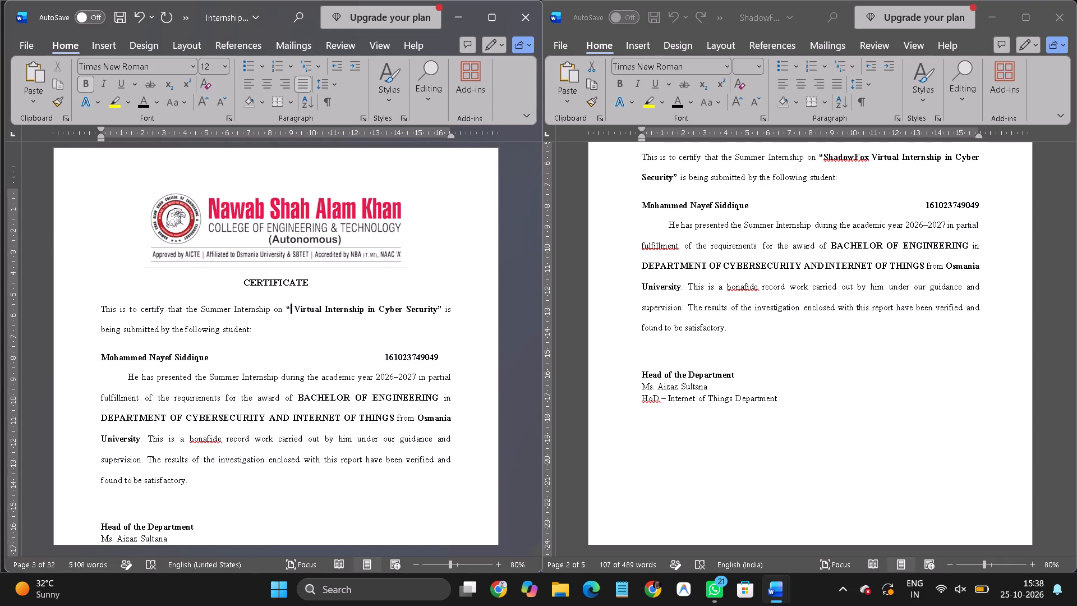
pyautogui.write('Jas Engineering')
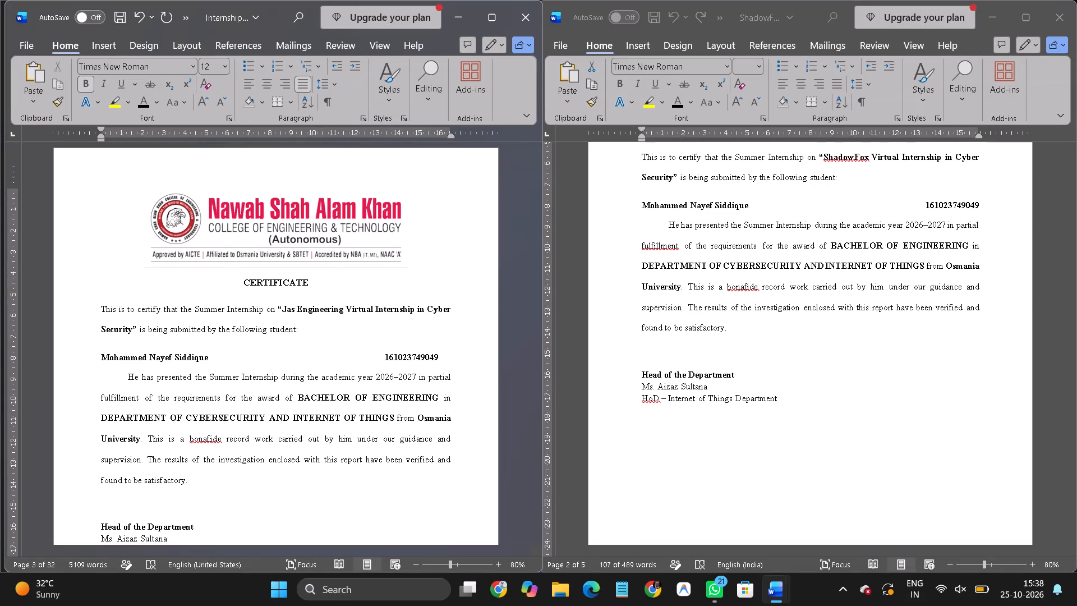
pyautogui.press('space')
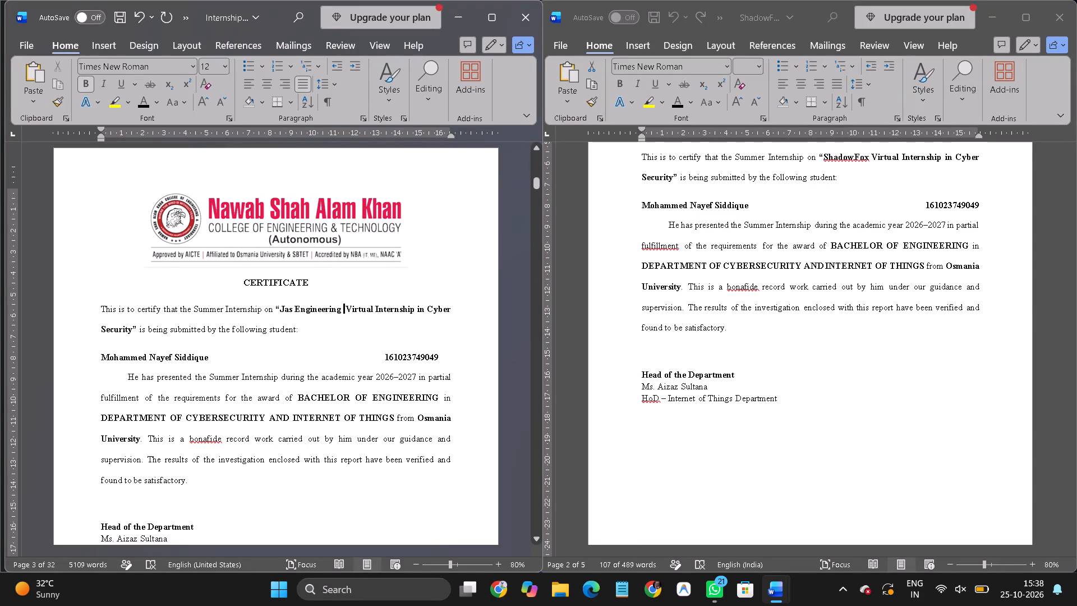
# Change "Cyber Security" to "Data Analyst" at the end of the certificate's quoted internship title.
pyautogui.click(454, 310)
pyautogui.press('BackSpace')
pyautogui.press('BackSpace')
pyautogui.press('BackSpace')
pyautogui.press('BackSpace')
pyautogui.press('BackSpace')
pyautogui.press('BackSpace')
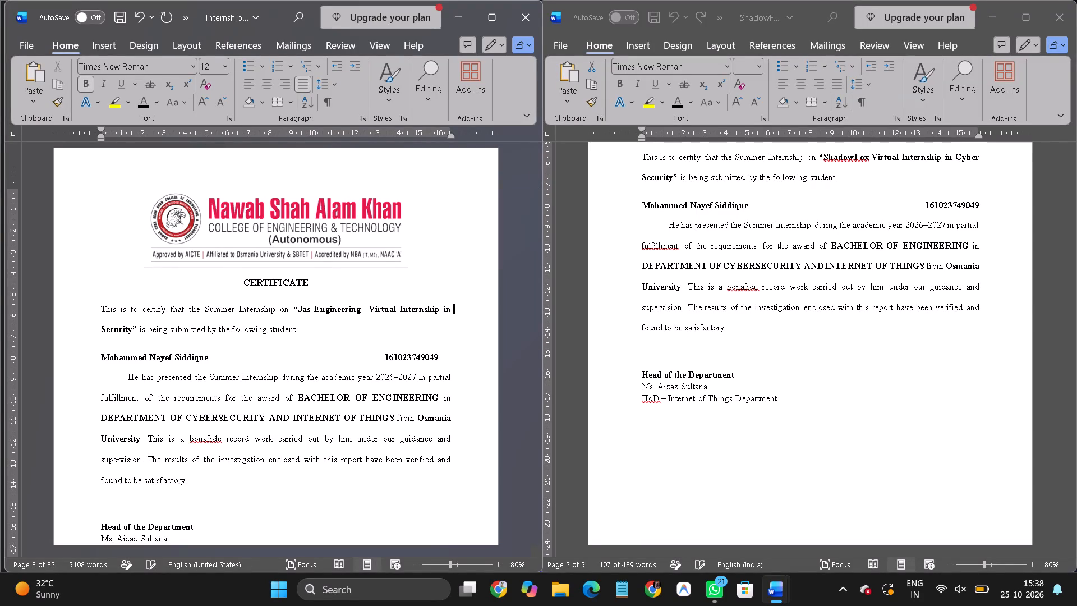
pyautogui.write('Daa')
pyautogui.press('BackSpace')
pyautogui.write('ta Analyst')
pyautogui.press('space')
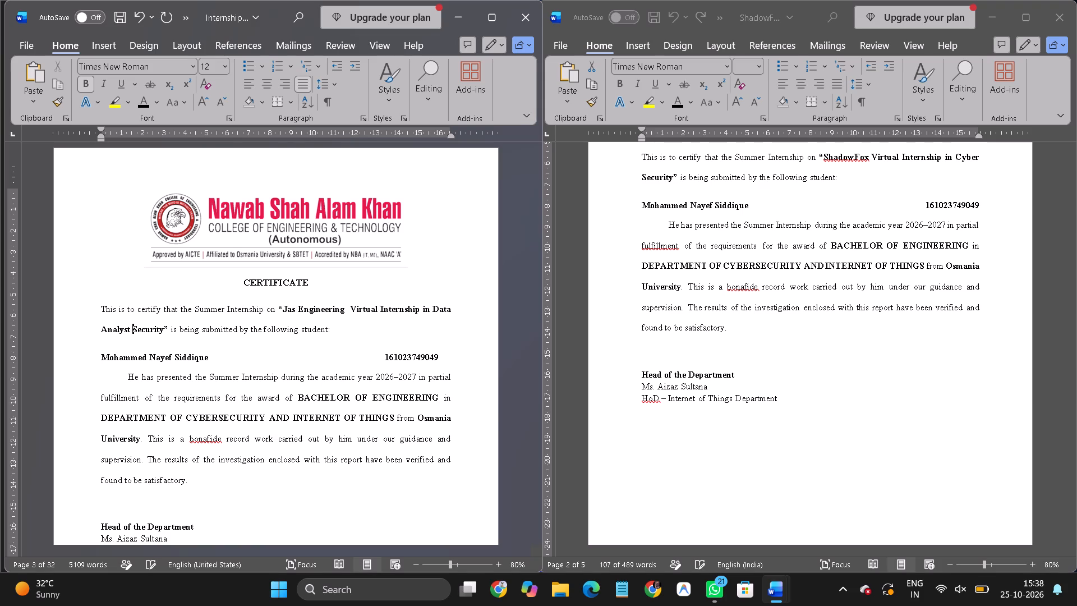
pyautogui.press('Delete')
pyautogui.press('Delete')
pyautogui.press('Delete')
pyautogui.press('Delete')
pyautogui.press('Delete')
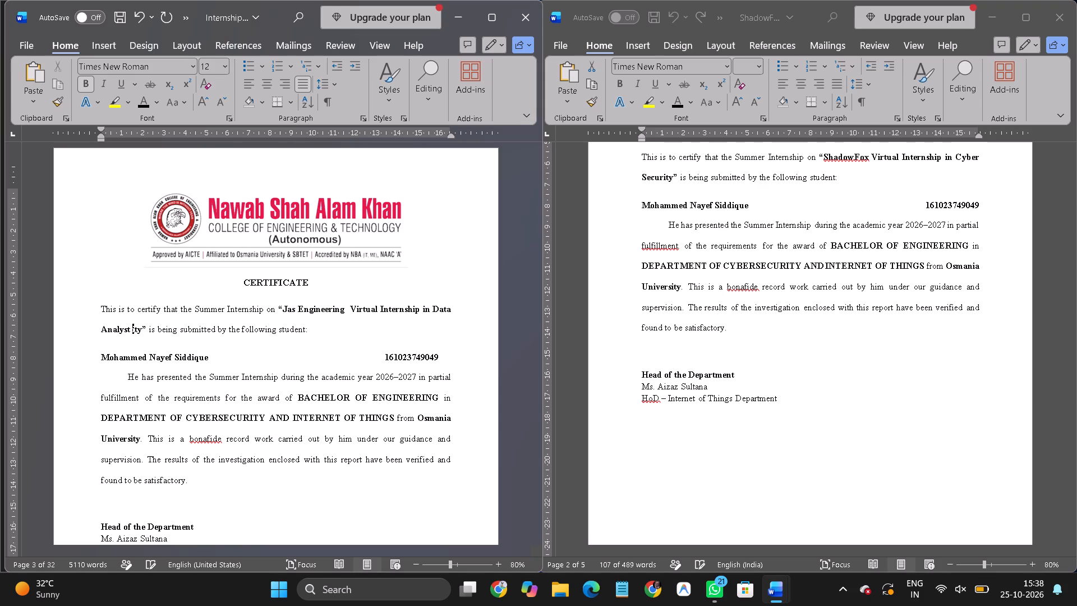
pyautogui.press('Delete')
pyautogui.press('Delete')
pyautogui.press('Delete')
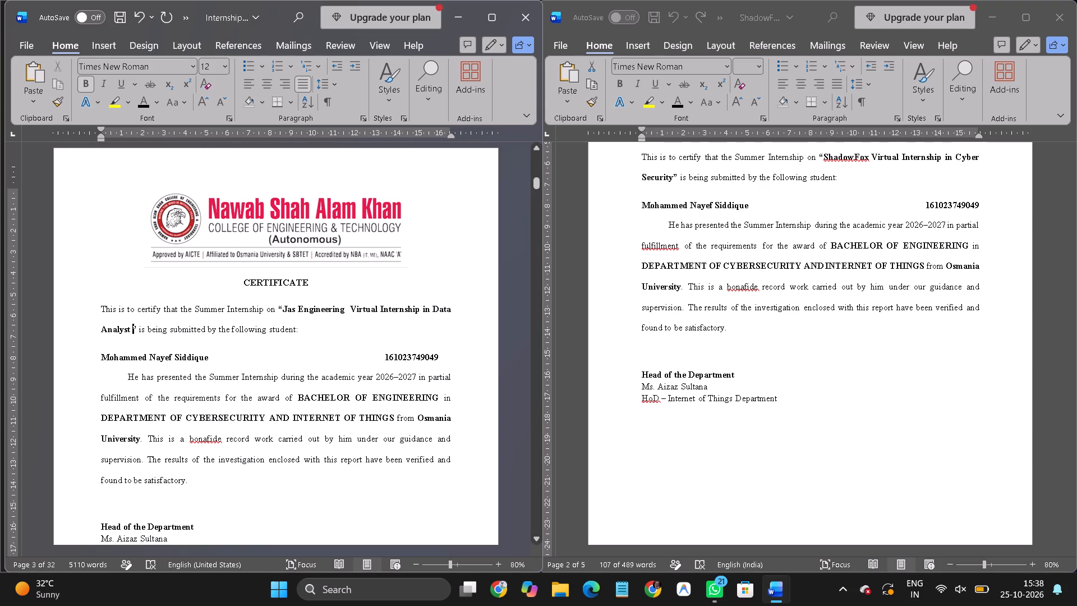
# Replace the student name on the certificate with the name of the Data Analyst report's own student.
pyautogui.click(211, 357)
pyautogui.press('BackSpace')
pyautogui.press('BackSpace')
pyautogui.press('BackSpace')
pyautogui.press('BackSpace')
pyautogui.press('BackSpace')
pyautogui.press('BackSpace')
pyautogui.press('BackSpace')
pyautogui.press('BackSpace')
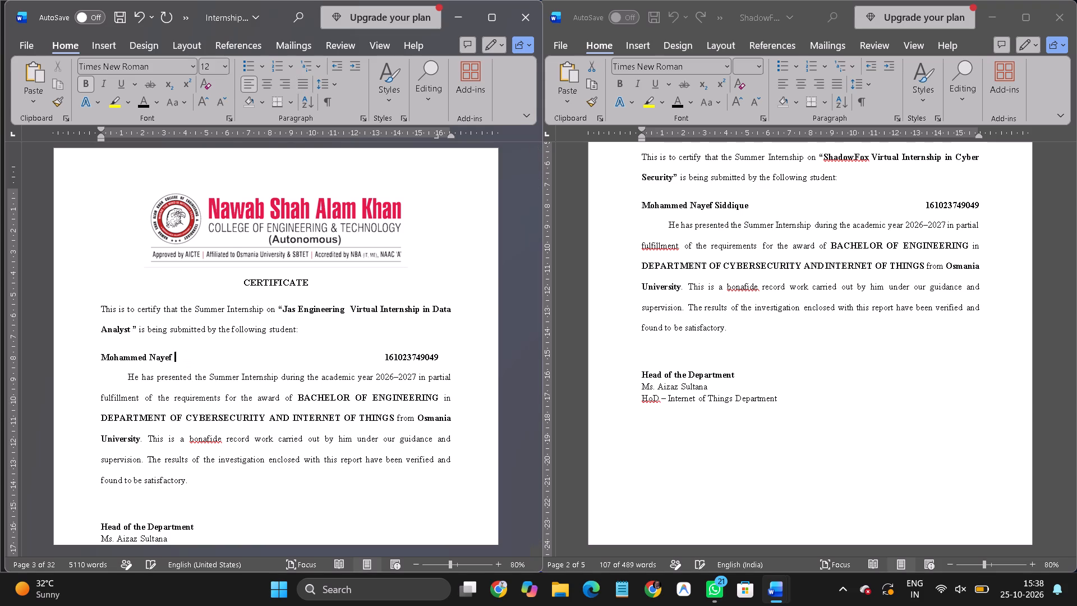
pyautogui.press('BackSpace')
pyautogui.press('BackSpace')
pyautogui.press('BackSpace')
pyautogui.press('BackSpace')
pyautogui.press('BackSpace')
pyautogui.press('BackSpace')
pyautogui.press('BackSpace')
pyautogui.press('BackSpace')
pyautogui.press('BackSpace')
pyautogui.press('BackSpace')
pyautogui.press('BackSpace')
pyautogui.press('BackSpace')
pyautogui.press('BackSpace')
pyautogui.press('BackSpace')
pyautogui.press('BackSpace')
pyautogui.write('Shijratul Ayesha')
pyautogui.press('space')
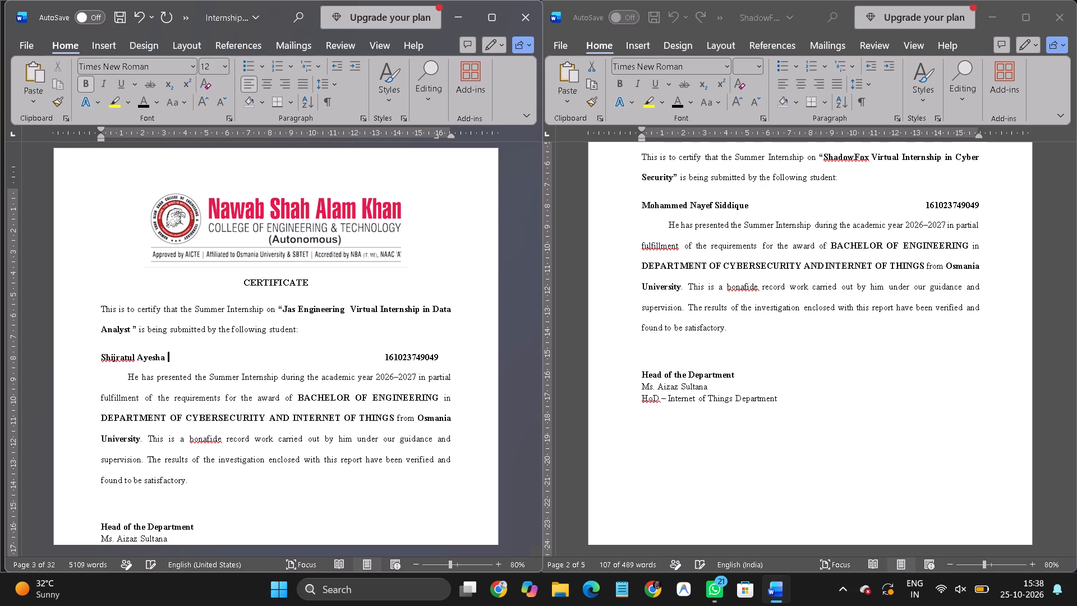
# Show the formatting marks in the Data Analyst report.
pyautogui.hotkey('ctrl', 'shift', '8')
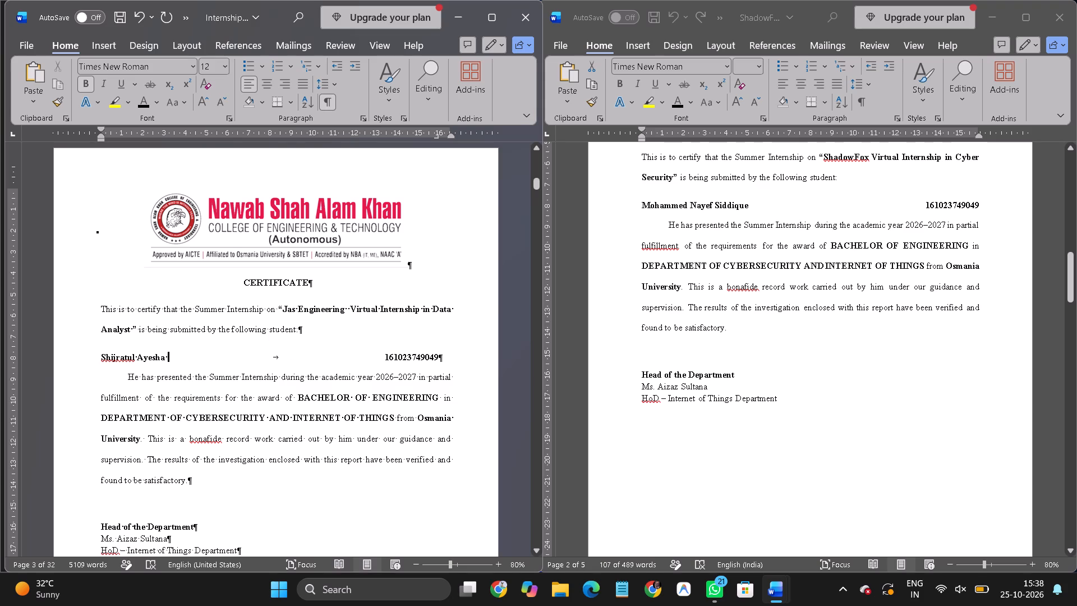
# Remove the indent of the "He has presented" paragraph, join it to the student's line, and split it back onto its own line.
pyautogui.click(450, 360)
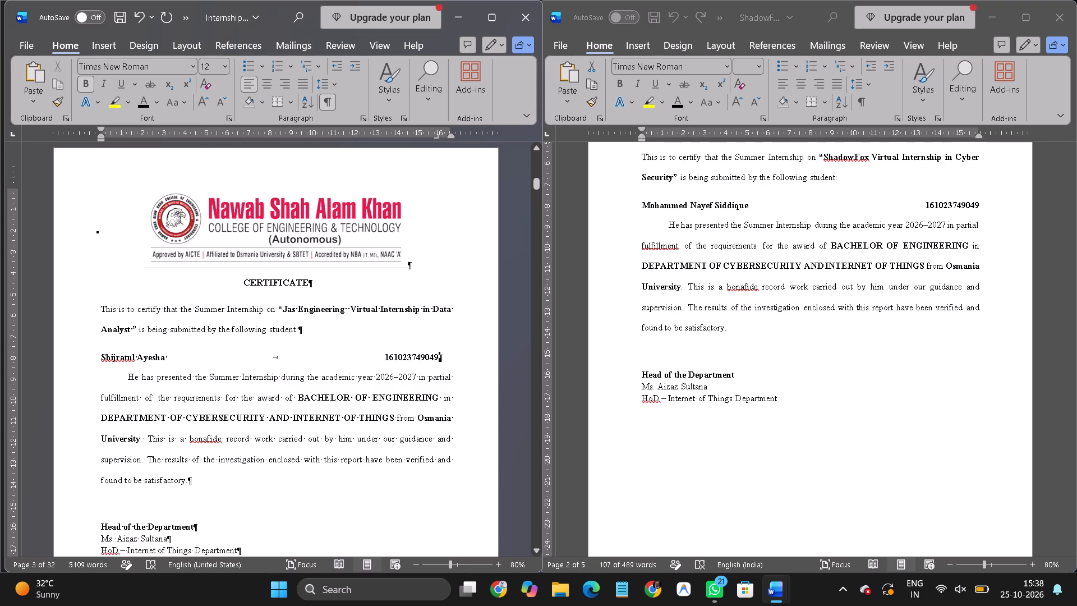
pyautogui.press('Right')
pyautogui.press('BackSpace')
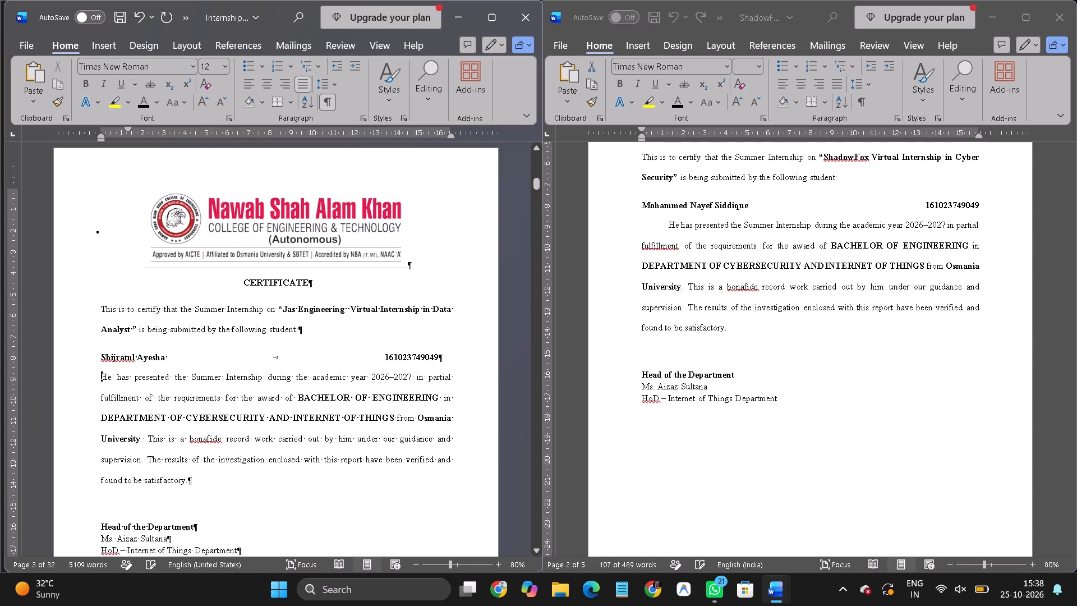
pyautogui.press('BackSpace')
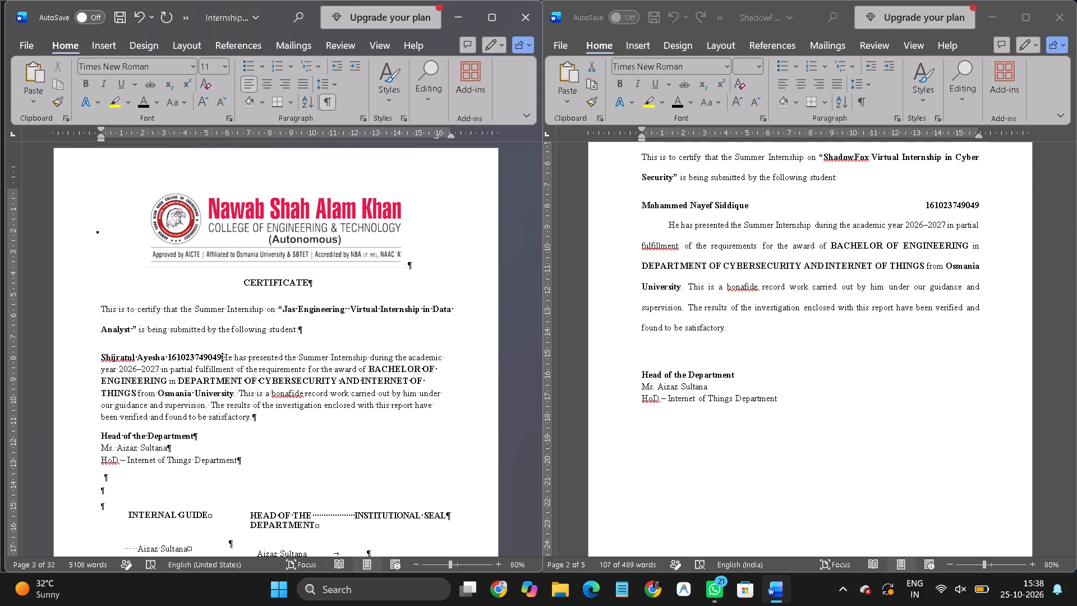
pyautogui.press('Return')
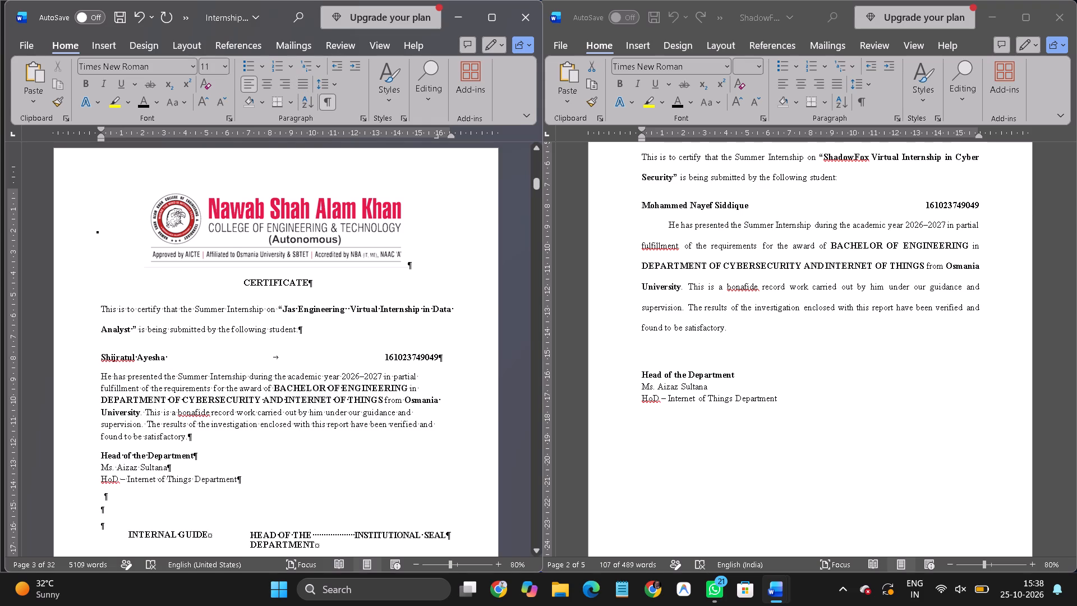
# Run the student's name and registration number on after "the following student:" and join the "He has presented" paragraph directly behind them.
pyautogui.click(385, 356)
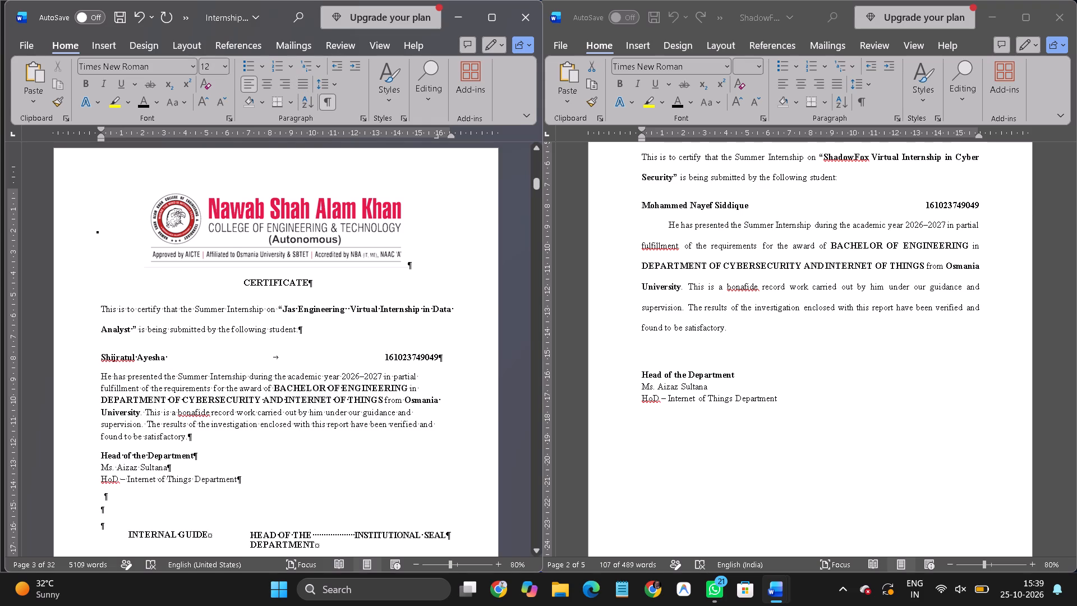
pyautogui.click(389, 328)
pyautogui.press('Delete')
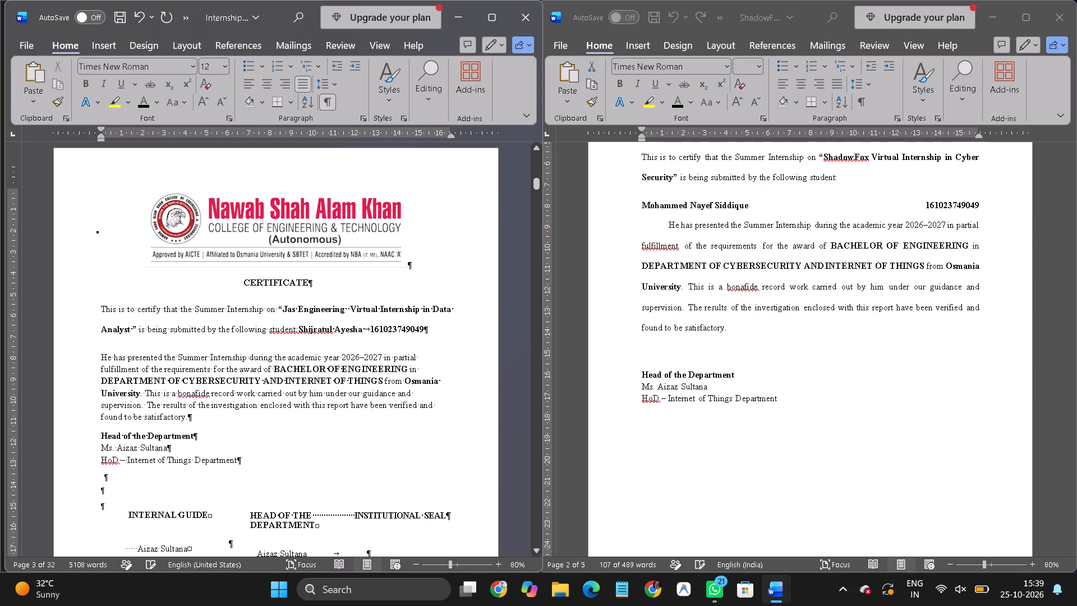
pyautogui.click(322, 345)
pyautogui.click(441, 330)
pyautogui.press('Delete')
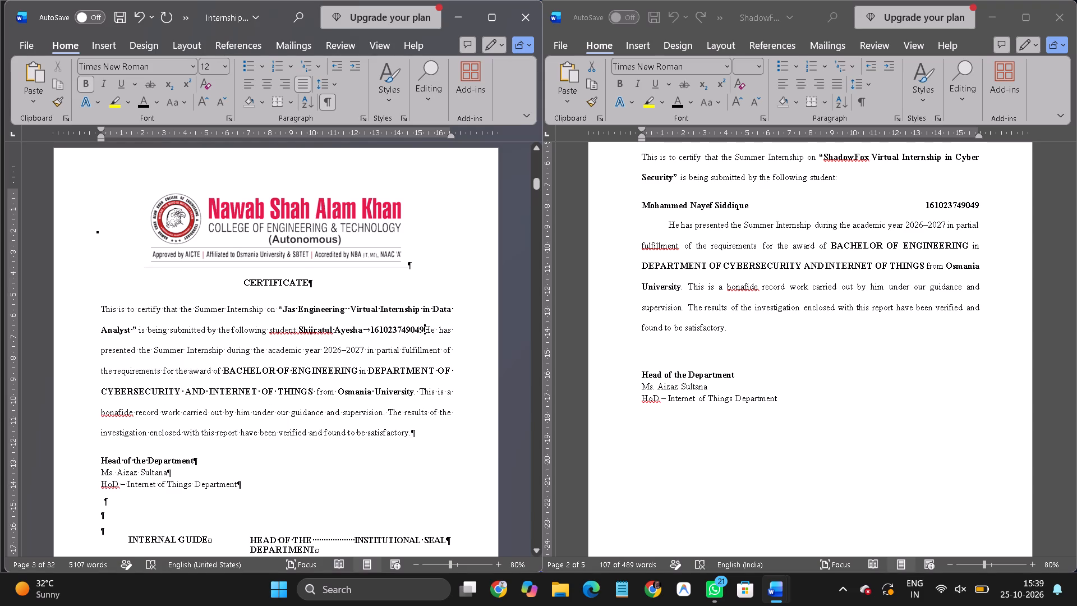
# Add a period after the student's registration number, before "He has presented", in the merged certificate paragraph.
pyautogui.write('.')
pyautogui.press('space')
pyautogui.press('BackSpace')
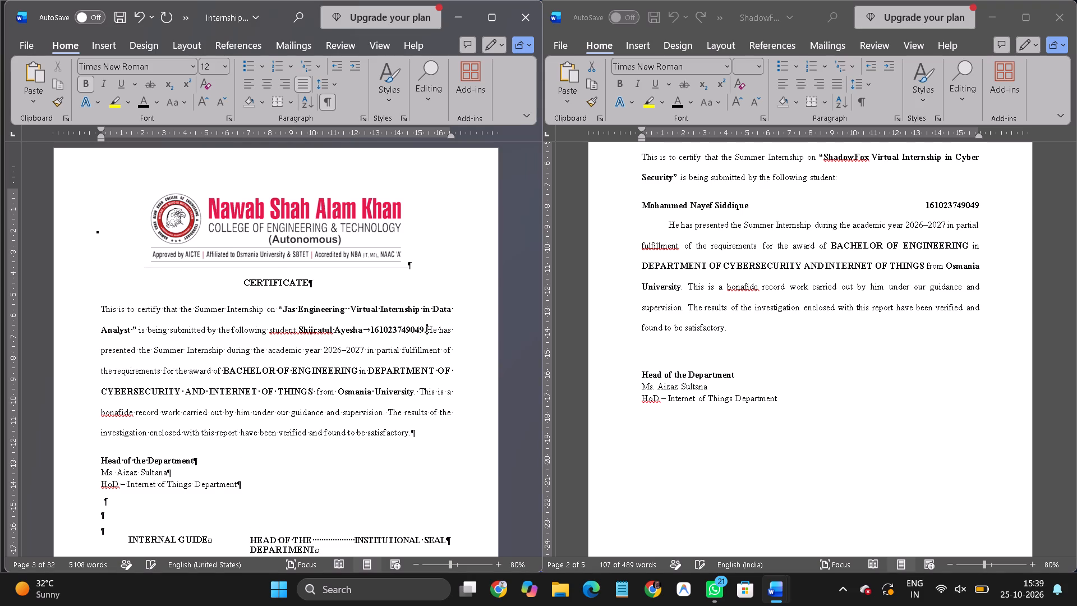
pyautogui.click(433, 327)
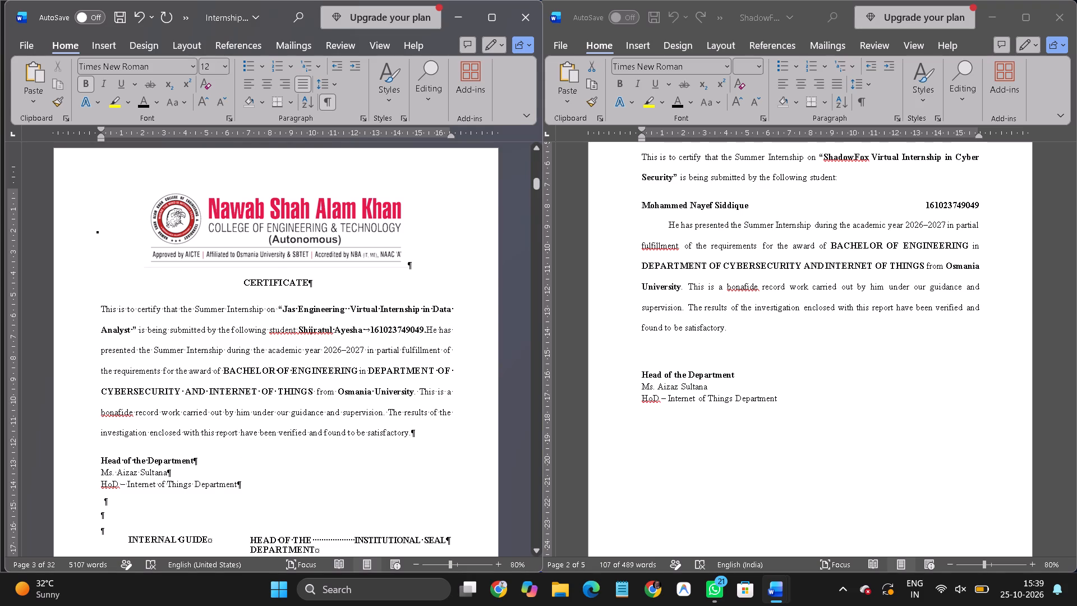
# Change "He" to "She" in "He has presented" in the certificate paragraph.
pyautogui.press('BackSpace')
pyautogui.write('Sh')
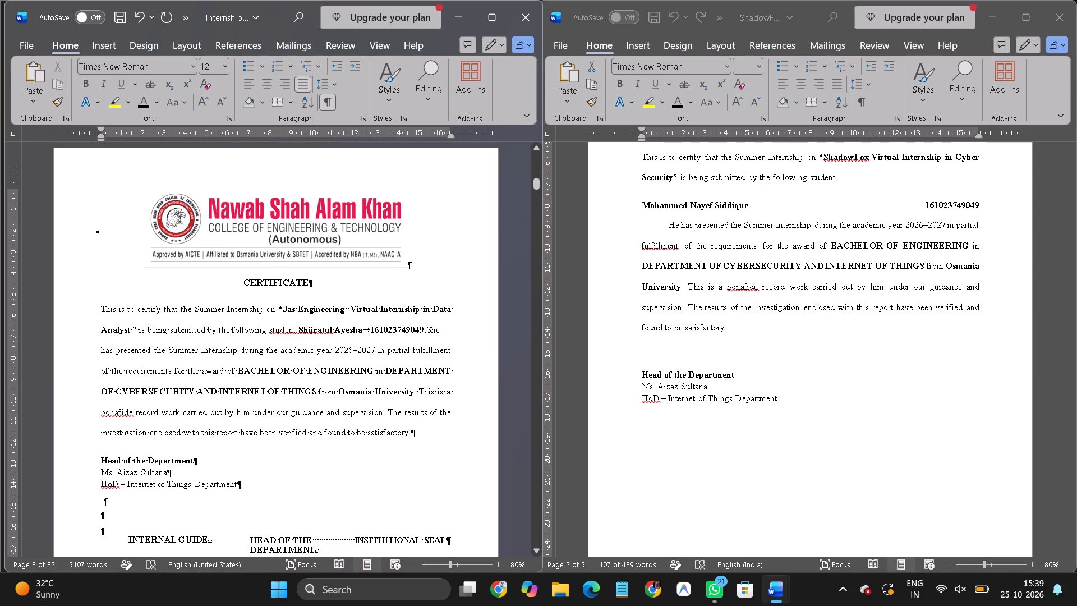
# Insert a space before the student's name in the certificate paragraph and replace the tab before the registration number with a space.
pyautogui.click(296, 331)
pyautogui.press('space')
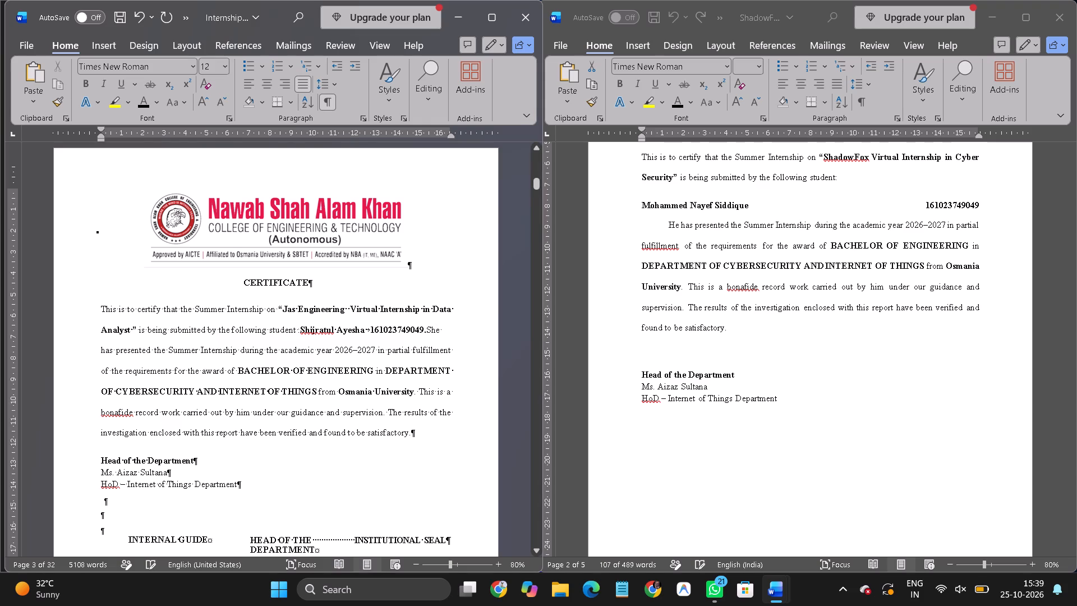
pyautogui.click(372, 329)
pyautogui.press('BackSpace')
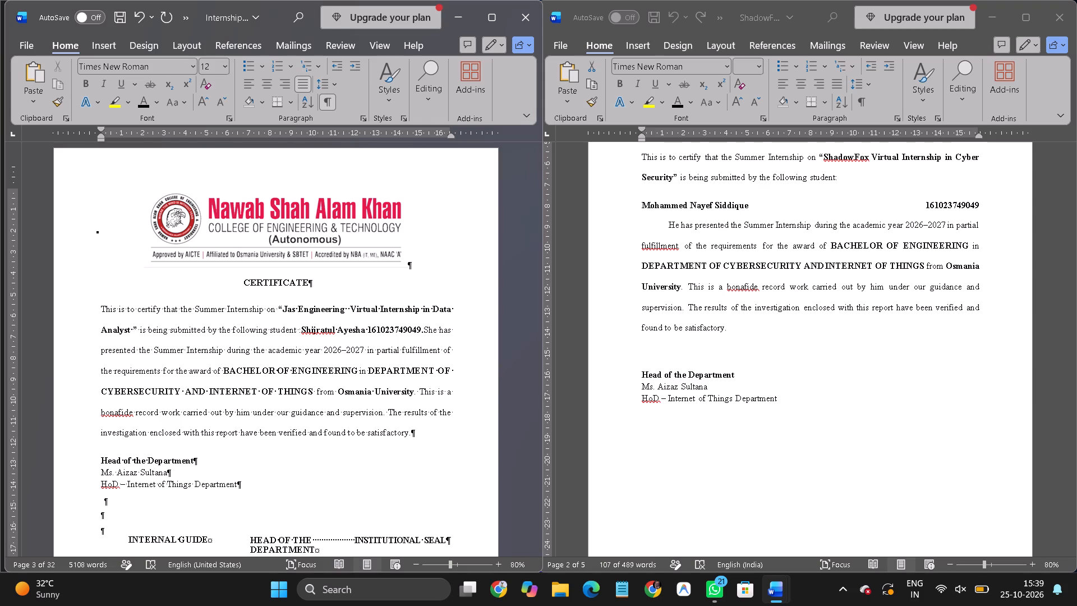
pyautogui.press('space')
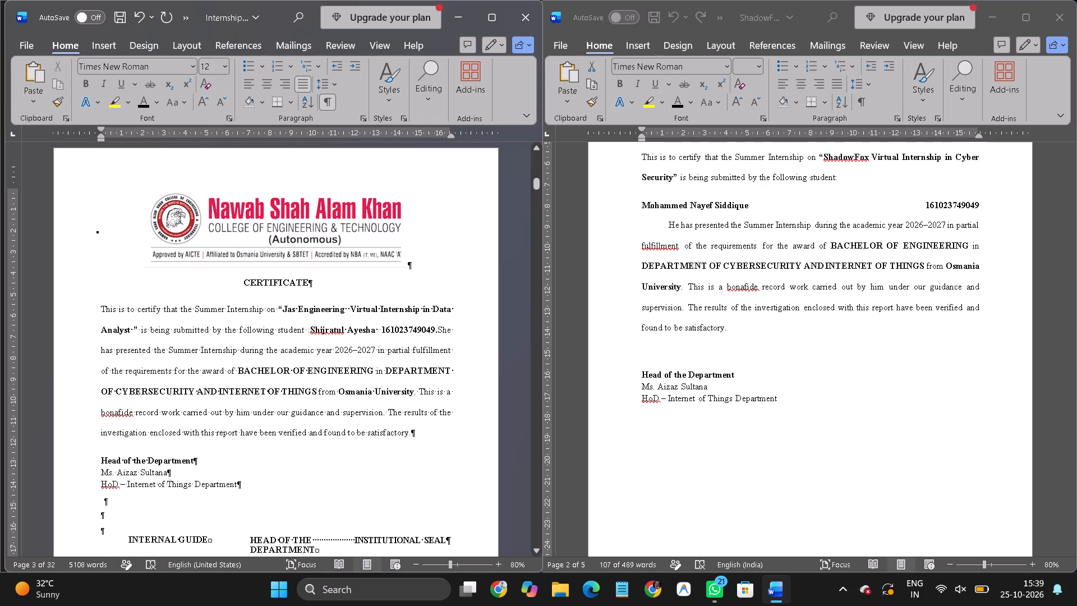
# Correct the second-to-last digit of the student's registration number in the certificate paragraph to 0.
pyautogui.scroll(-1, 253, 416)
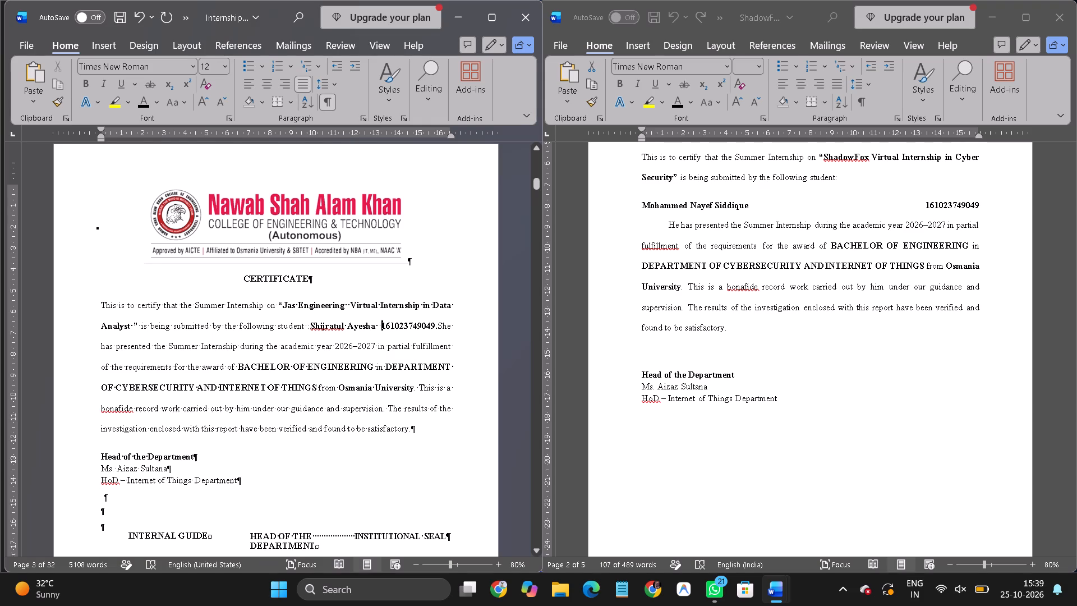
pyautogui.scroll(-3, 253, 416)
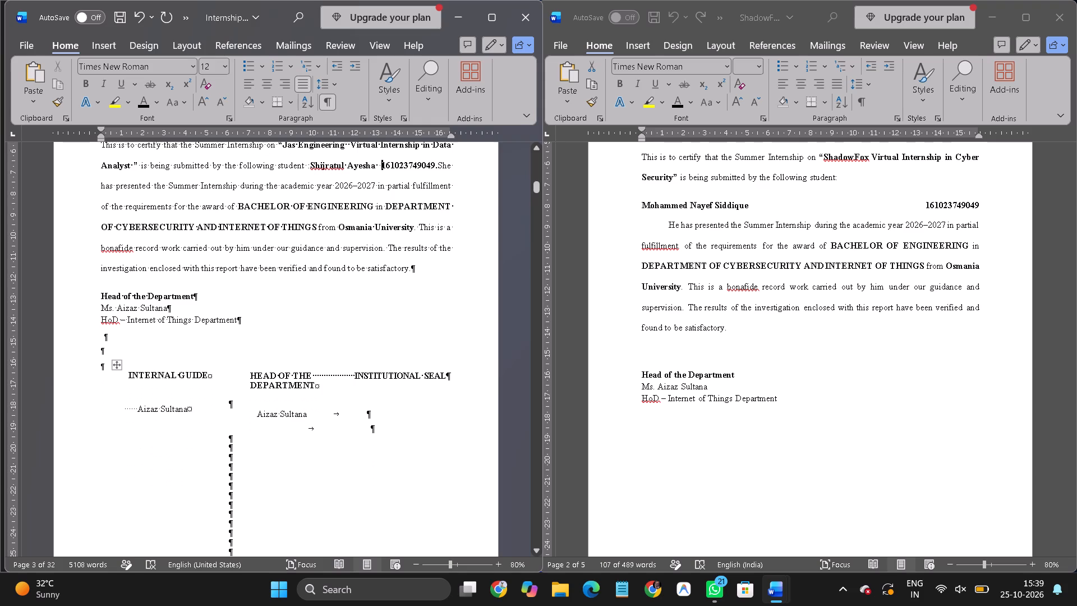
pyautogui.click(292, 468)
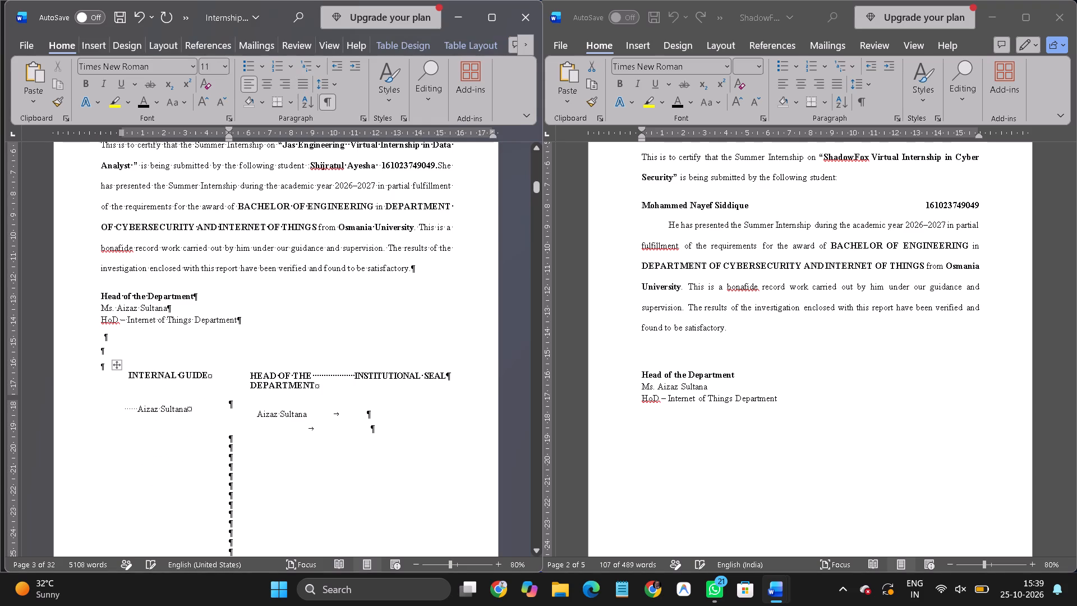
pyautogui.click(434, 167)
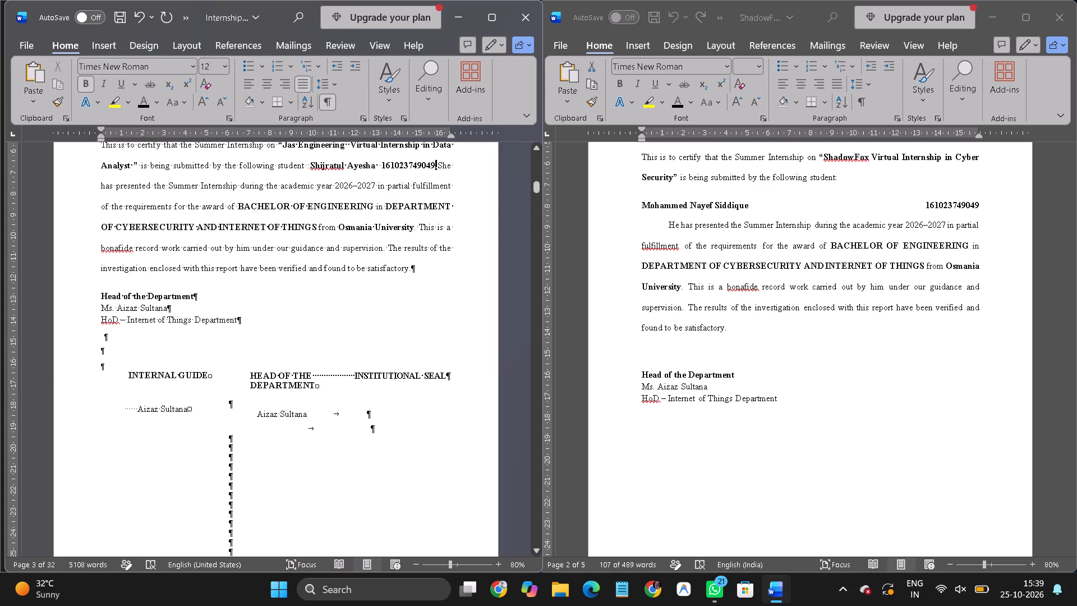
pyautogui.press('Left')
pyautogui.press('BackSpace')
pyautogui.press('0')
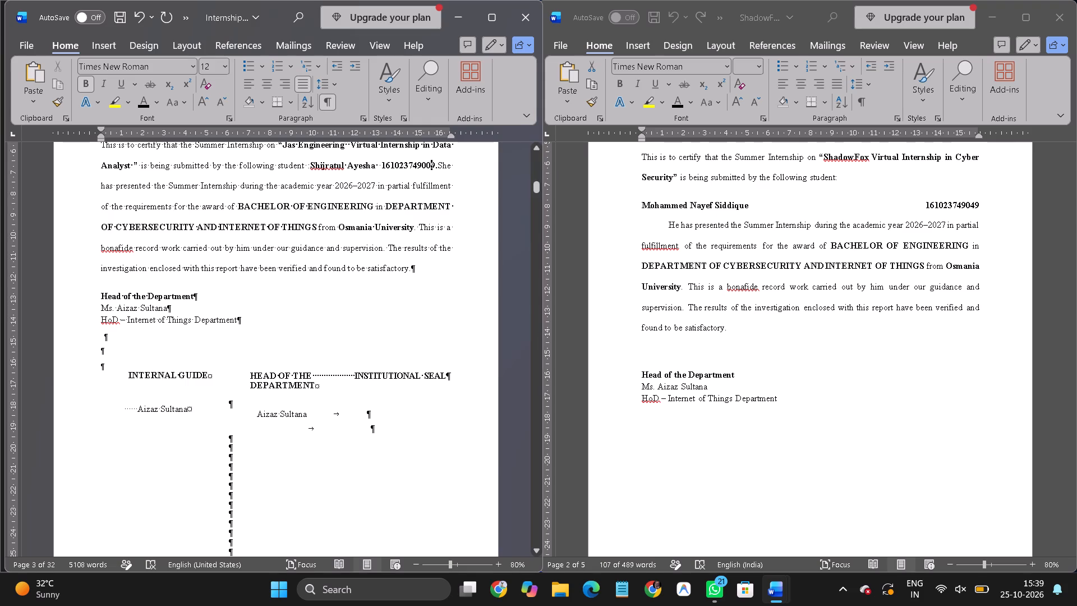
# Delete the empty paragraphs on the blank page between the cover and the certificate so the certificate directly follows the cover.
pyautogui.scroll(8, 364, 323)
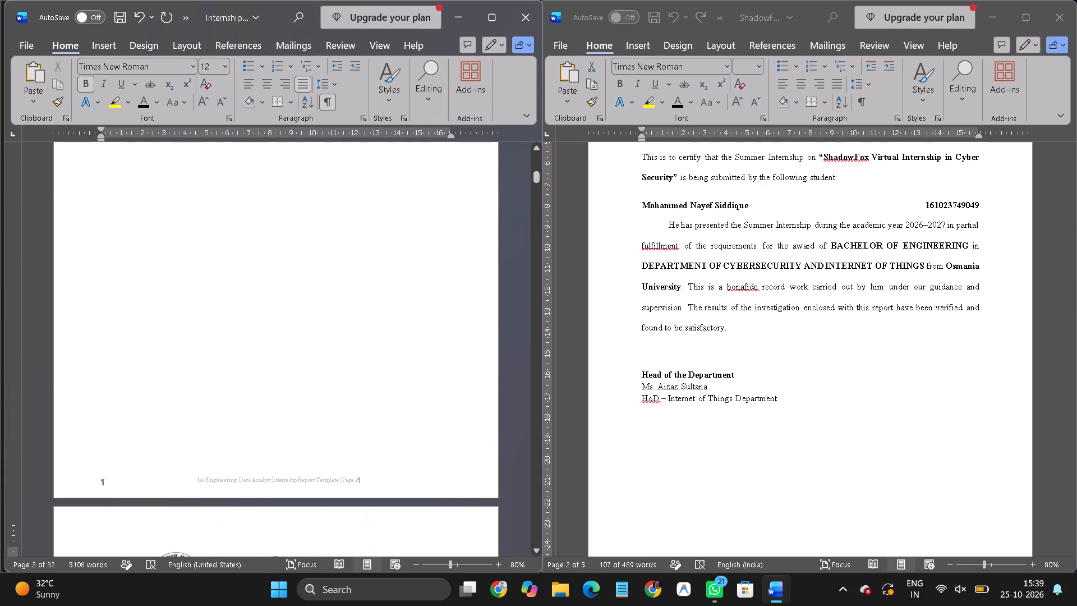
pyautogui.scroll(3, 364, 323)
pyautogui.scroll(-1, 364, 323)
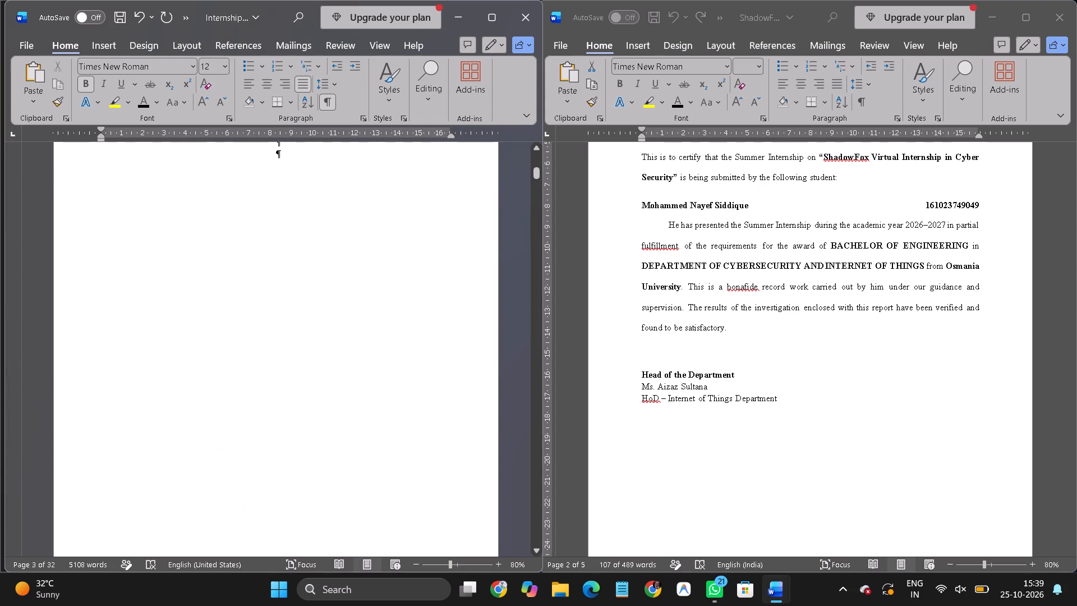
pyautogui.click(356, 302)
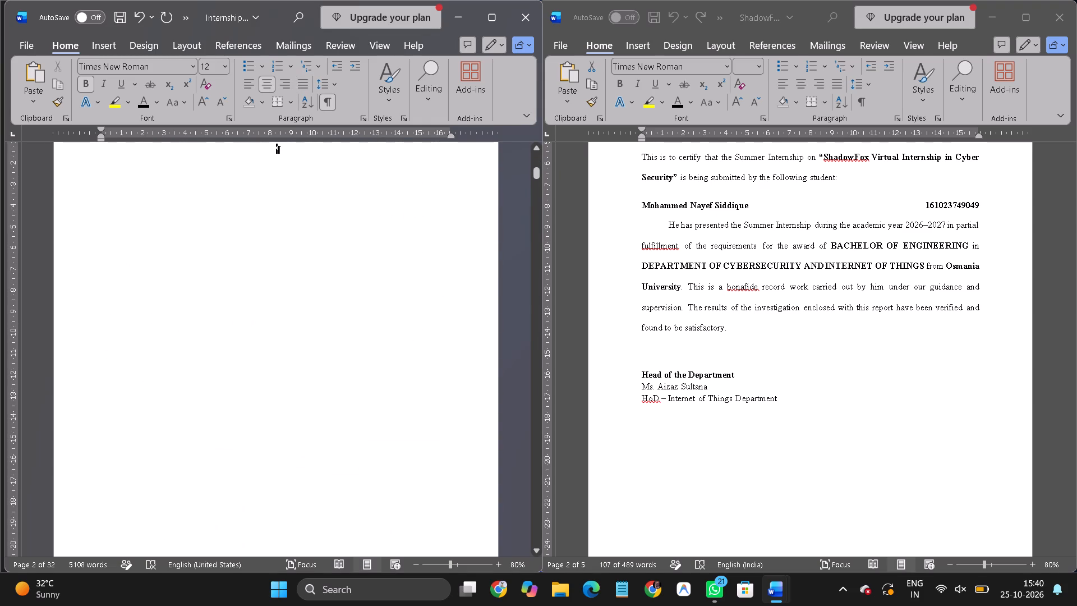
pyautogui.press('Delete')
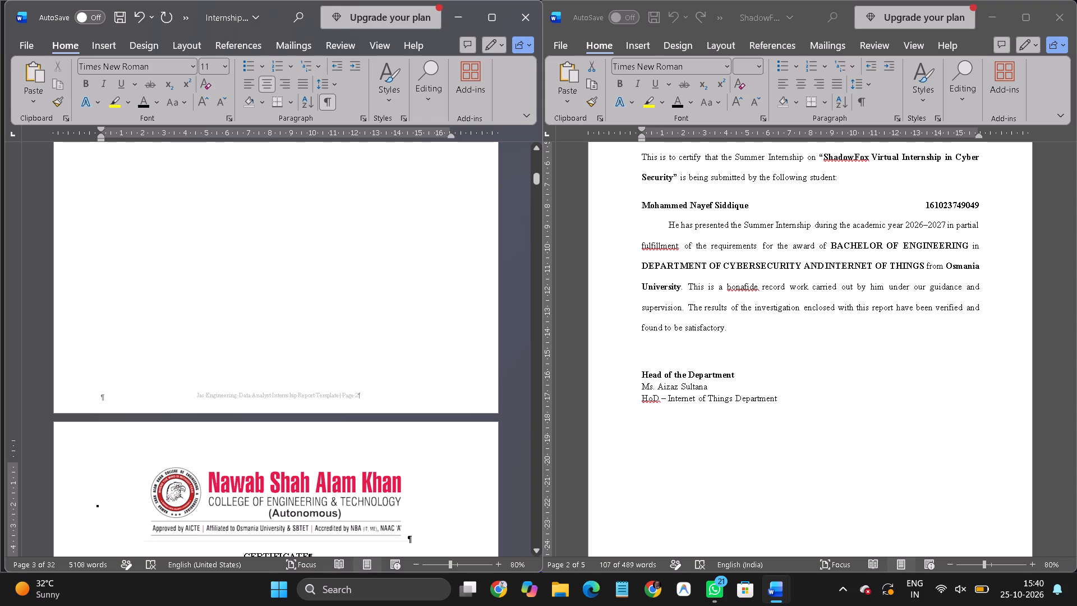
pyautogui.scroll(9, 356, 302)
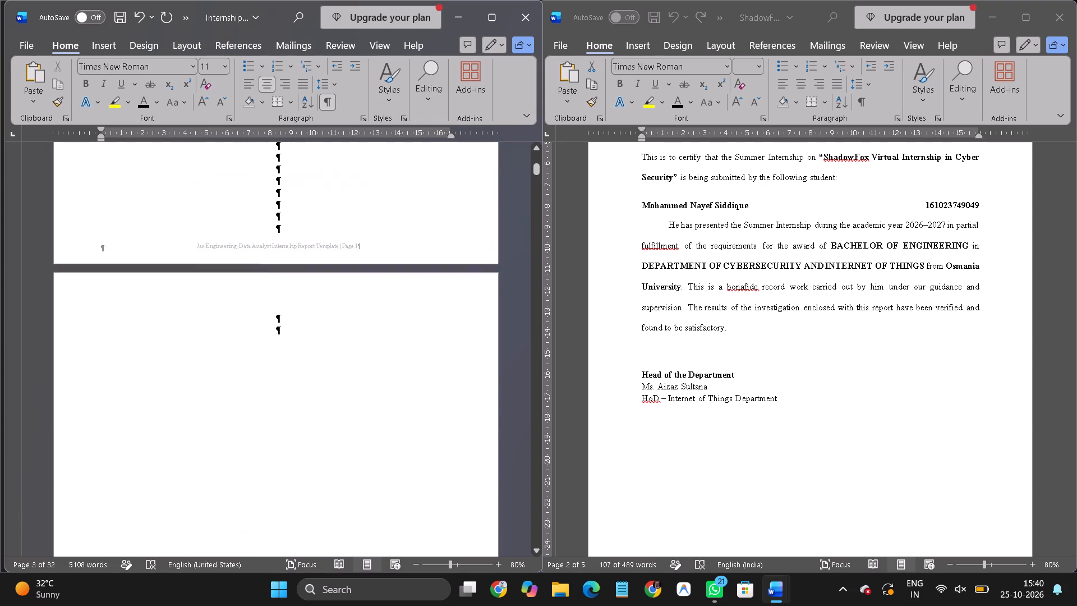
pyautogui.click(232, 322)
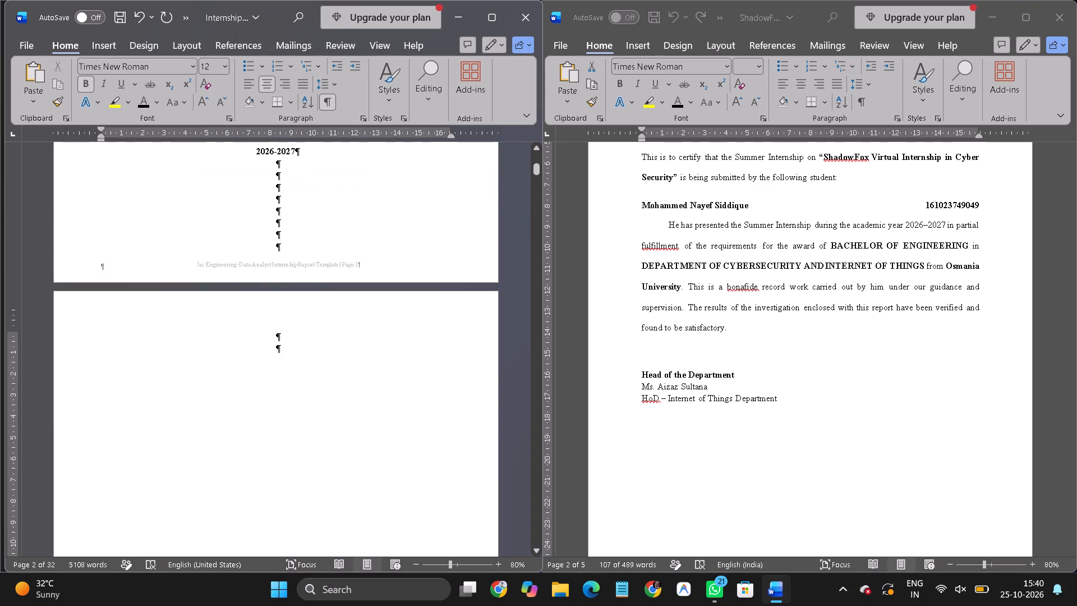
pyautogui.press('Delete')
pyautogui.press('Delete')
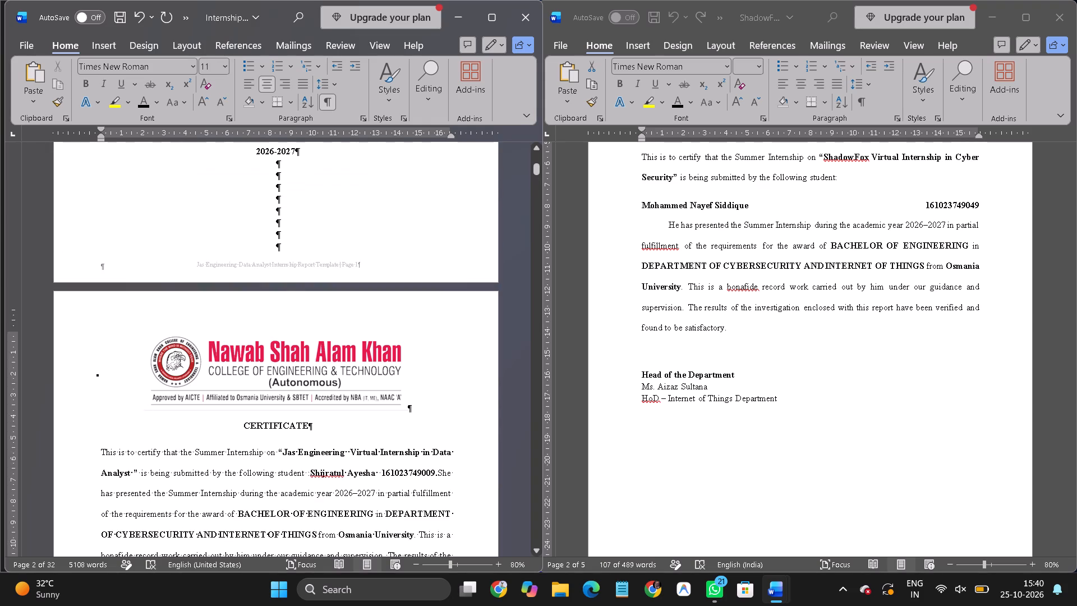
# Review the Data Analyst report's cover page and how it runs on into the certificate page.
pyautogui.scroll(2, 314, 293)
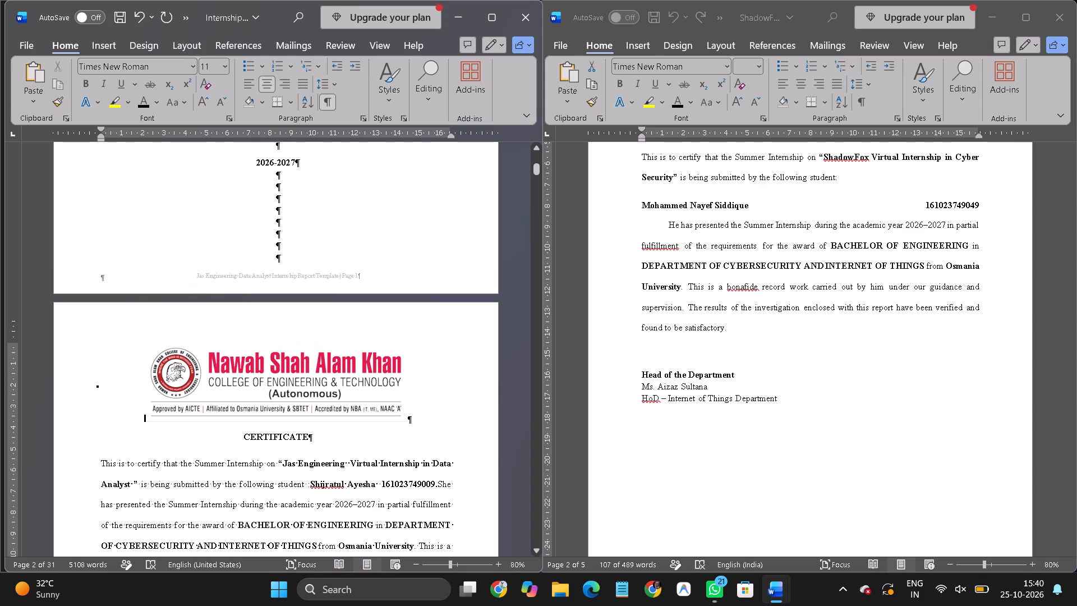
pyautogui.scroll(3, 314, 293)
pyautogui.scroll(-1, 314, 293)
pyautogui.scroll(1, 314, 293)
pyautogui.scroll(-1, 314, 293)
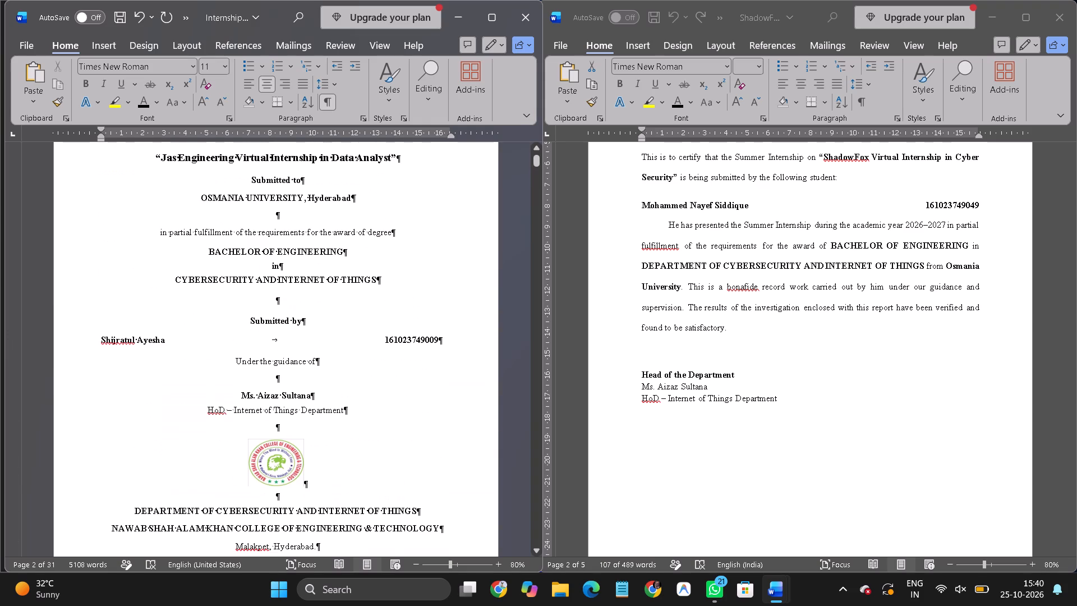
pyautogui.scroll(-3, 314, 293)
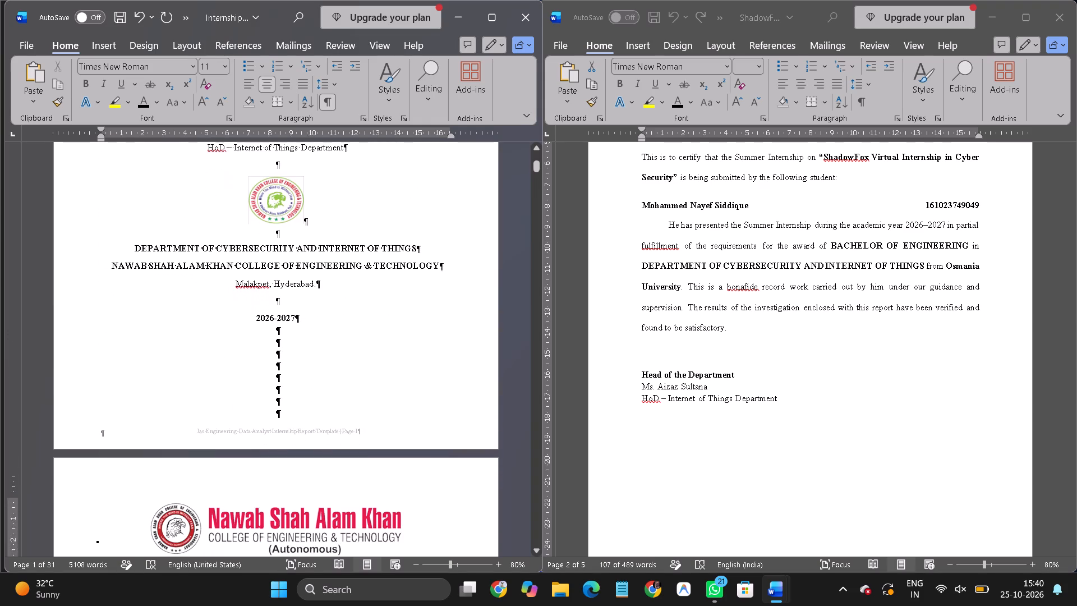
pyautogui.scroll(-2, 314, 293)
pyautogui.scroll(1, 314, 293)
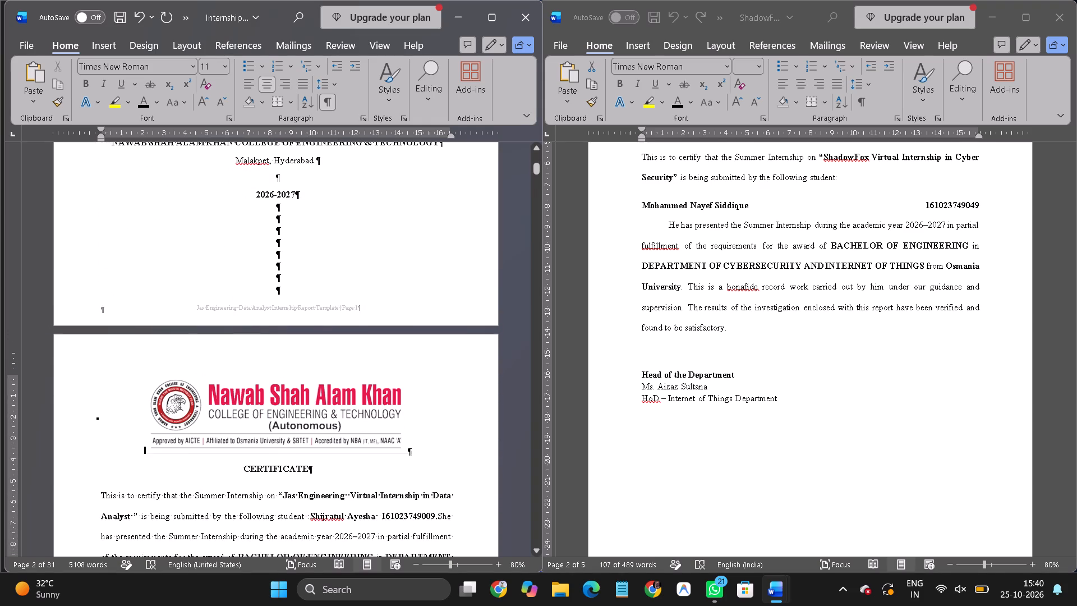
pyautogui.scroll(1, 314, 293)
pyautogui.scroll(-1, 314, 293)
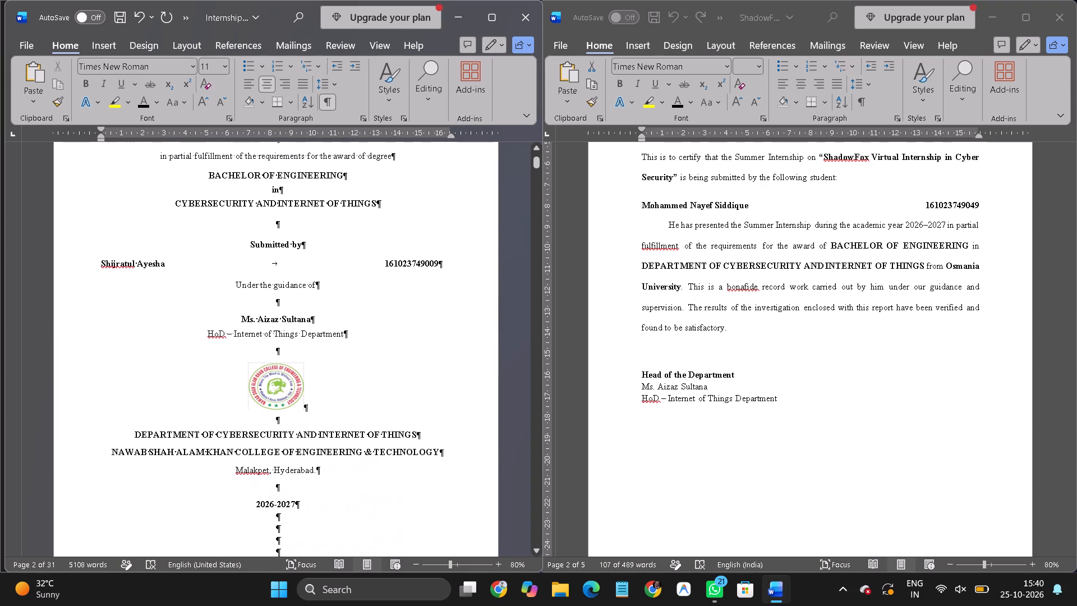
pyautogui.scroll(-3, 314, 293)
# Hide the formatting marks in the Data Analyst report.
pyautogui.click(314, 293)
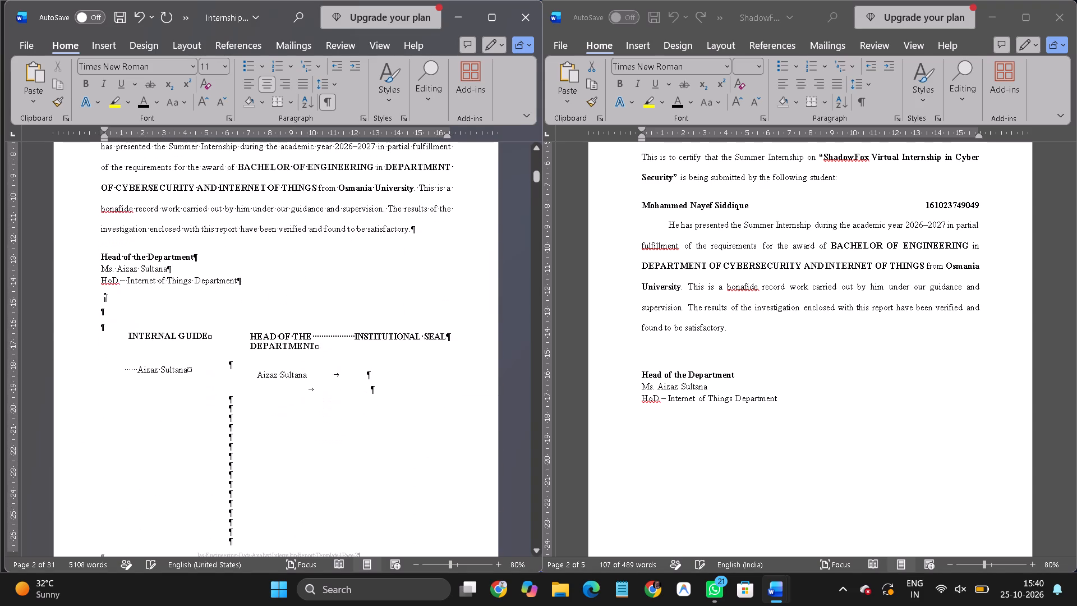
pyautogui.hotkey('ctrl', 'shift', '8')
# Remove the empty lines on the blank page after the certificate so the Declaration page directly follows the certificate.
pyautogui.scroll(-2, 314, 293)
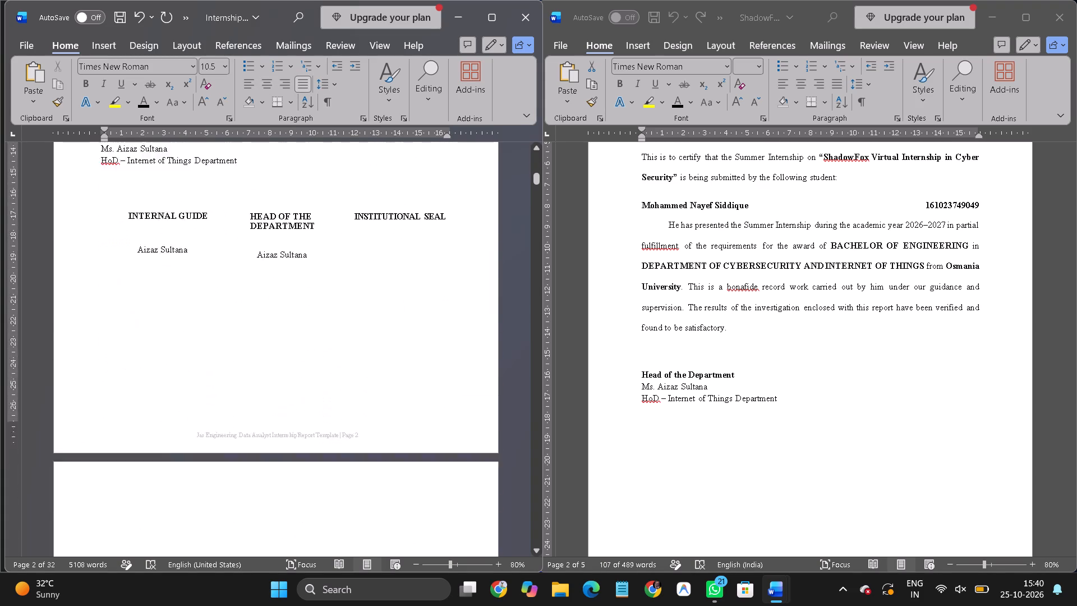
pyautogui.scroll(-5, 314, 293)
pyautogui.scroll(1, 314, 293)
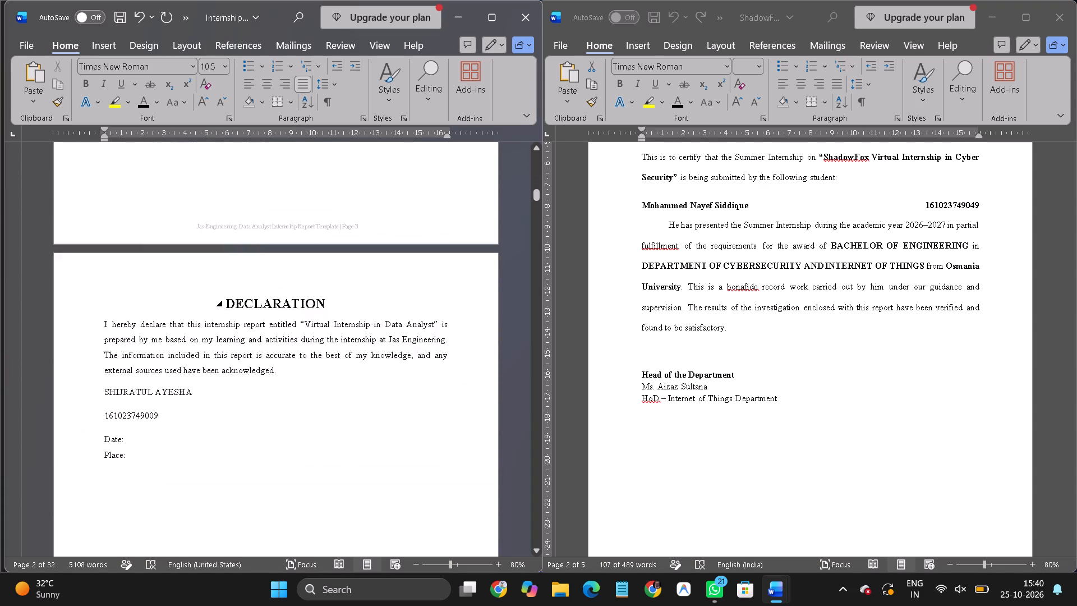
pyautogui.scroll(1, 314, 293)
pyautogui.doubleClick(314, 293)
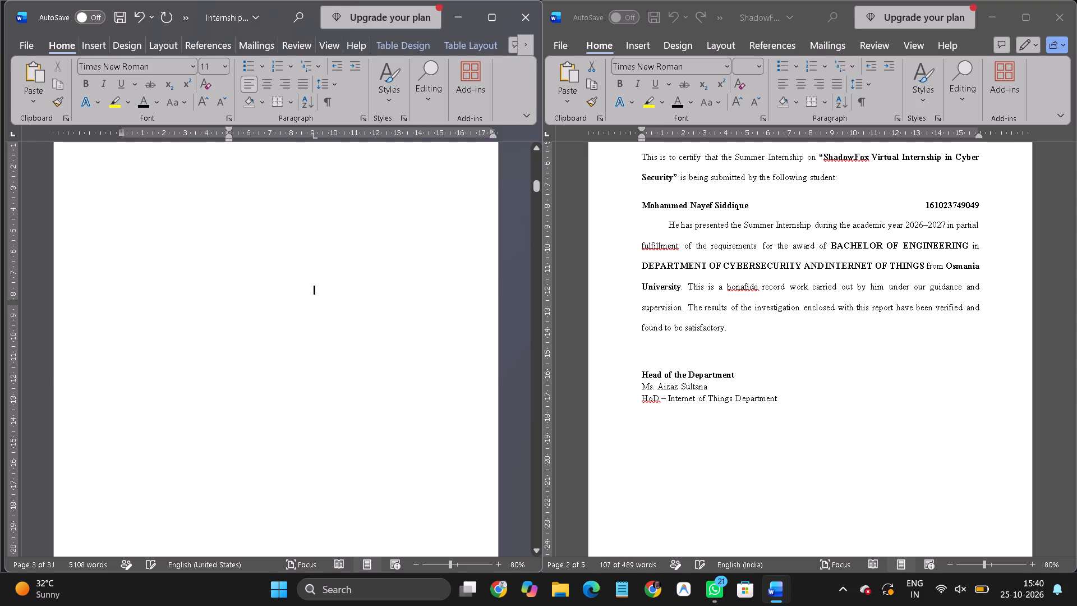
pyautogui.press('Delete')
pyautogui.press('Delete')
pyautogui.press('Delete')
pyautogui.press('Delete')
pyautogui.press('Delete')
pyautogui.press('Delete')
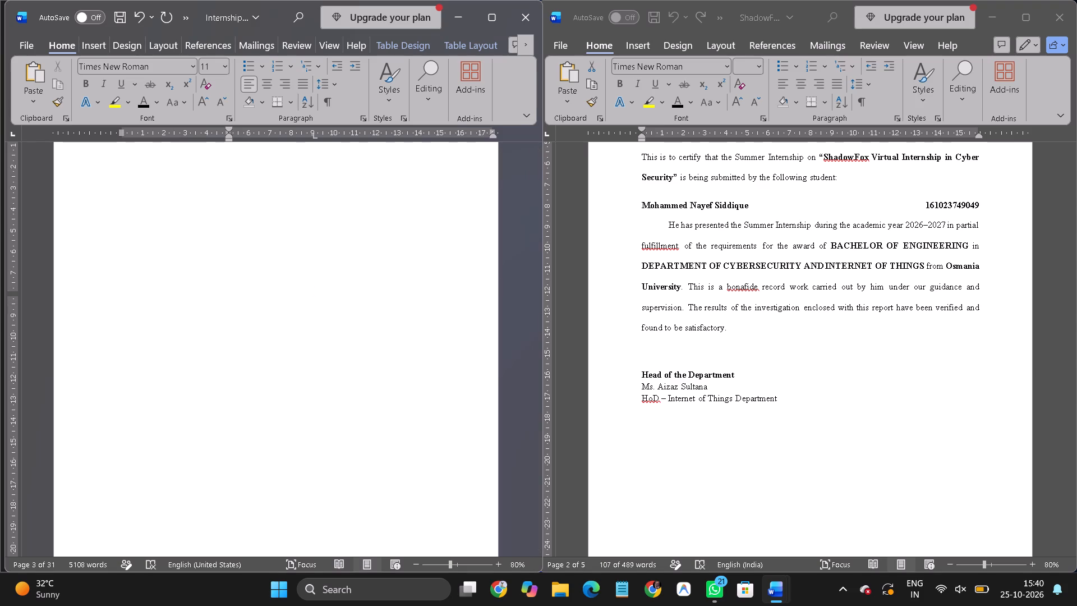
pyautogui.press('Delete')
pyautogui.press('Delete')
pyautogui.press('Delete')
pyautogui.press('Delete')
pyautogui.press('Delete')
pyautogui.press('BackSpace')
pyautogui.press('BackSpace')
pyautogui.press('BackSpace')
pyautogui.press('BackSpace')
pyautogui.press('BackSpace')
pyautogui.press('BackSpace')
pyautogui.press('BackSpace')
pyautogui.press('BackSpace')
pyautogui.press('BackSpace')
pyautogui.press('BackSpace')
pyautogui.scroll(1, 314, 293)
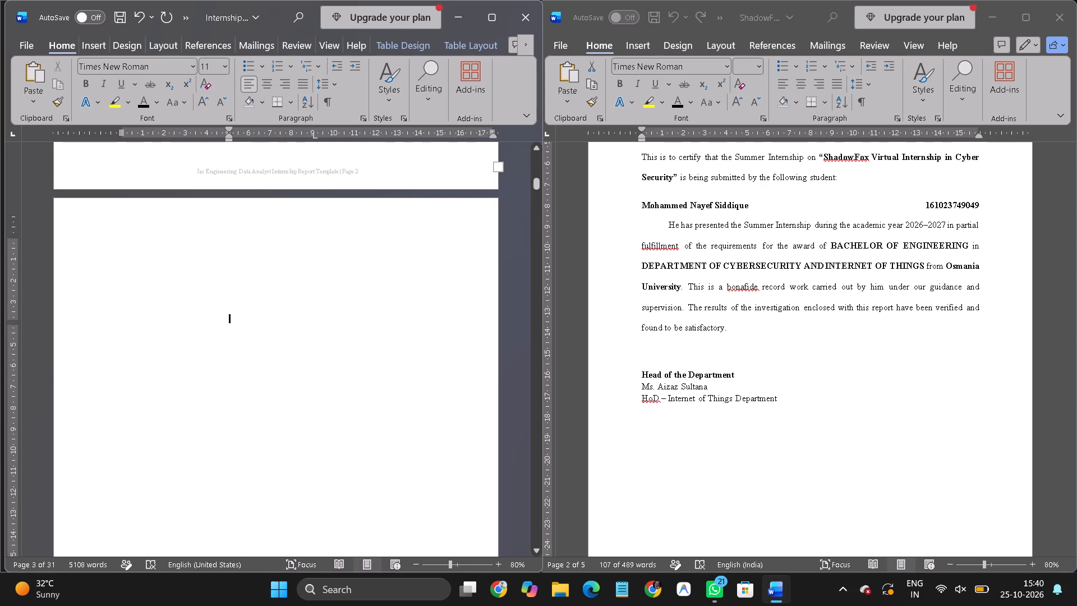
pyautogui.press('BackSpace')
pyautogui.press('BackSpace')
pyautogui.press('BackSpace')
pyautogui.press('BackSpace')
pyautogui.press('BackSpace')
pyautogui.press('BackSpace')
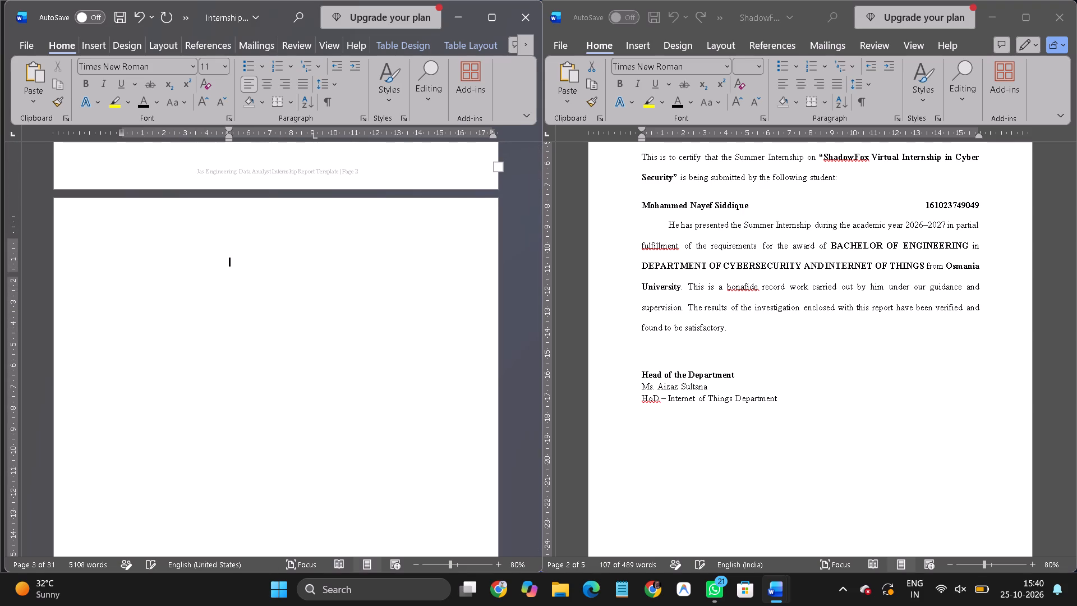
pyautogui.press('BackSpace')
pyautogui.press('BackSpace')
pyautogui.press('BackSpace')
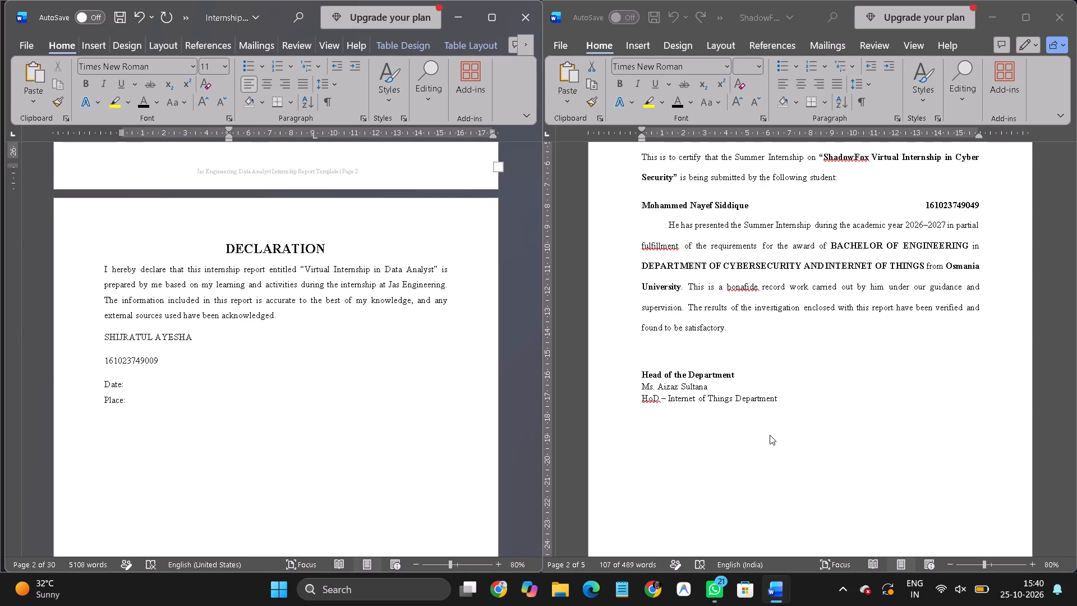
# Replace the Data Analyst report's whole Declaration, heading through Place line, with a copy of the ShadowFox report's Declaration including its name and roll number line.
pyautogui.scroll(-5, 770, 435)
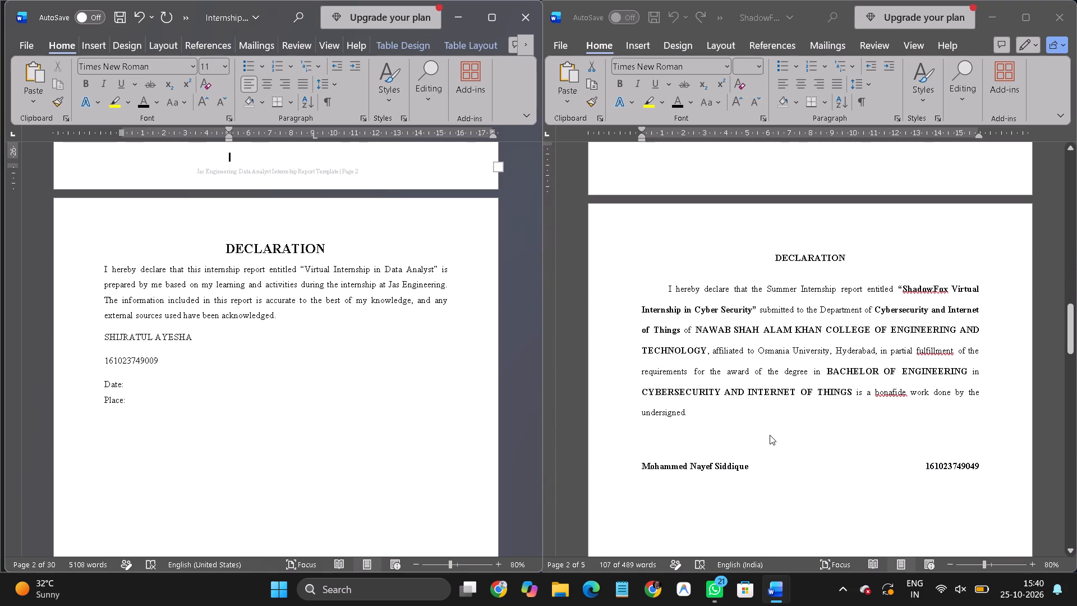
pyautogui.scroll(-1, 770, 435)
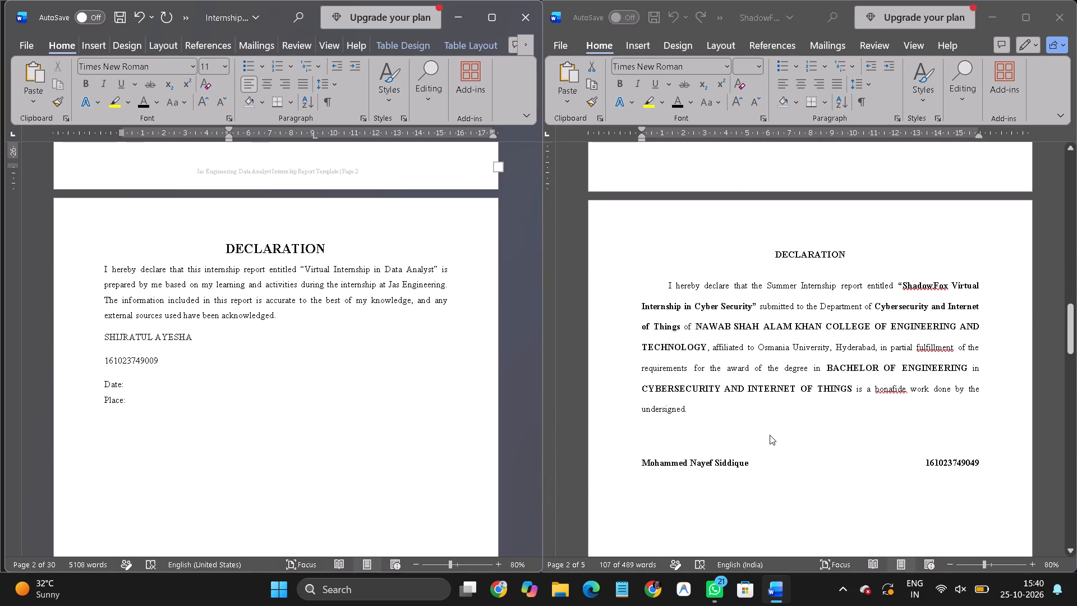
pyautogui.moveTo(619, 230); pyautogui.dragTo(655, 258)
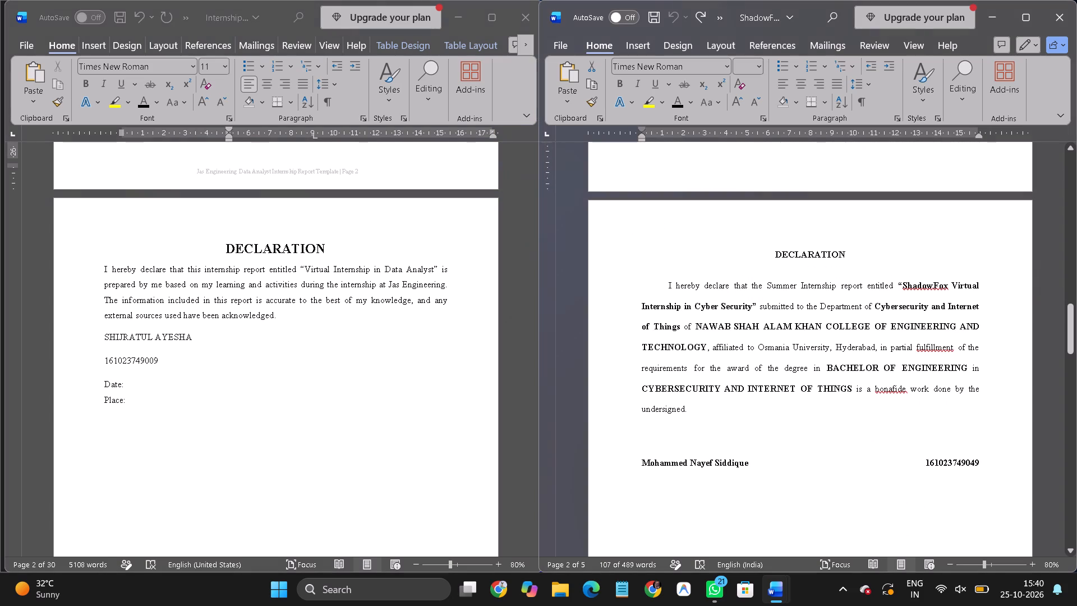
pyautogui.moveTo(655, 258); pyautogui.dragTo(627, 245)
pyautogui.moveTo(636, 253); pyautogui.dragTo(920, 493)
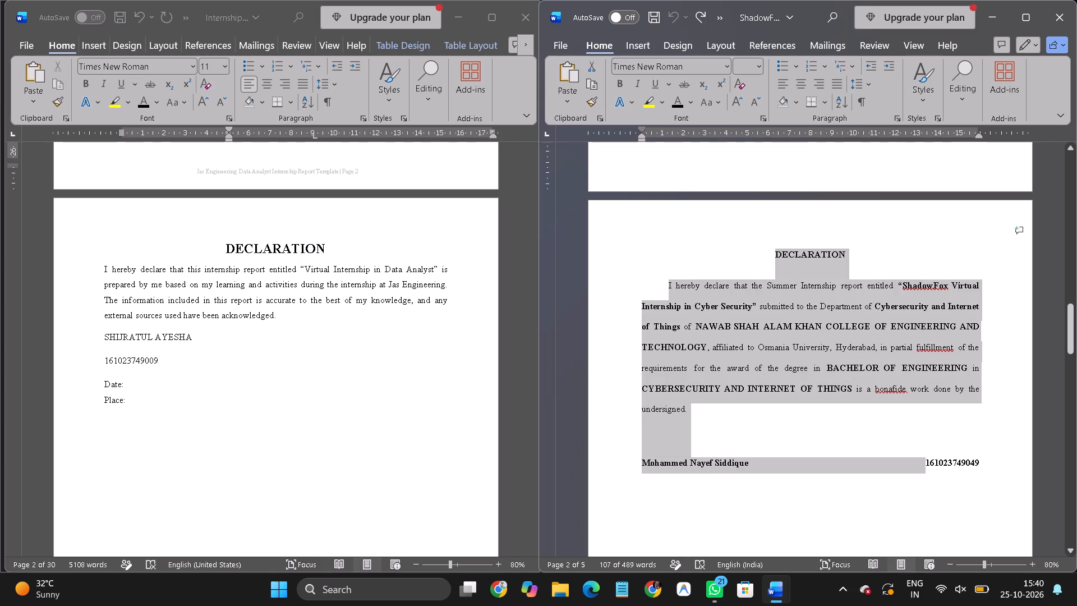
pyautogui.moveTo(920, 493); pyautogui.dragTo(980, 488)
pyautogui.hotkey('ctrl', 'c')
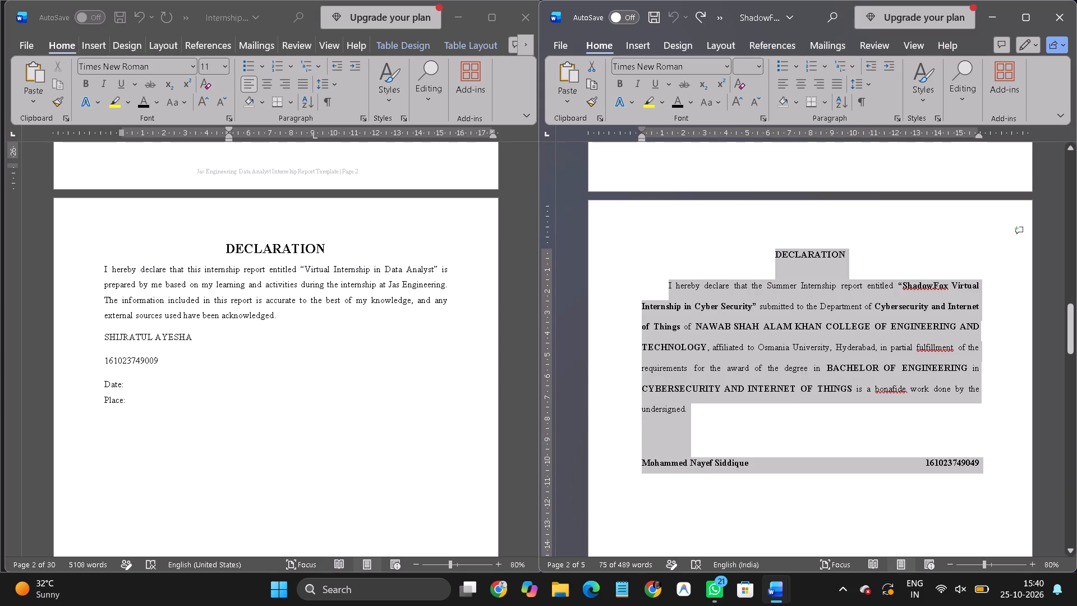
pyautogui.click(95, 240)
pyautogui.moveTo(95, 240); pyautogui.dragTo(294, 421)
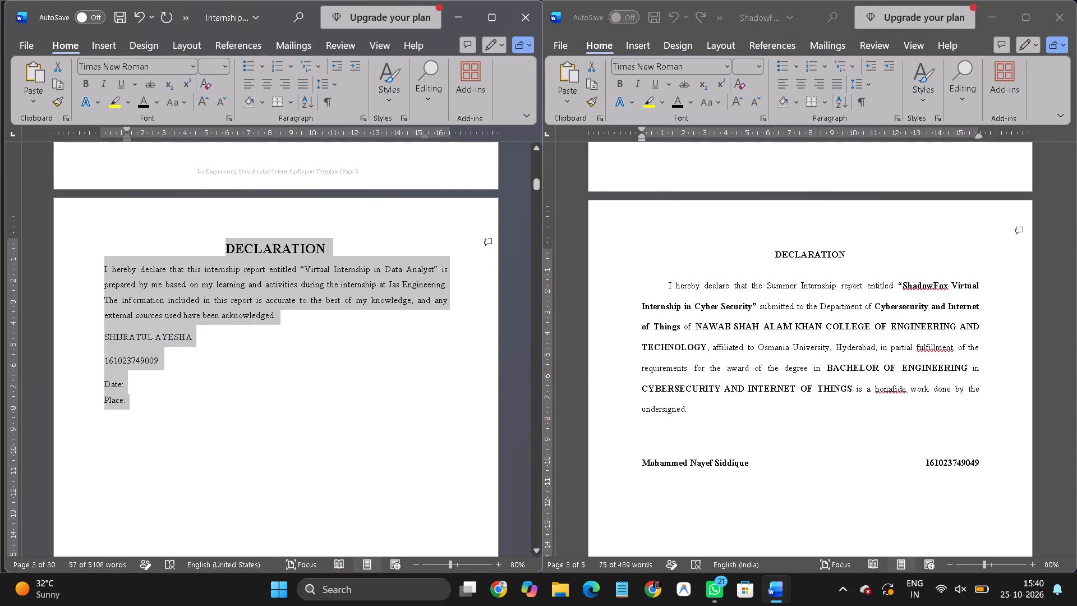
pyautogui.hotkey('ctrl', 'v')
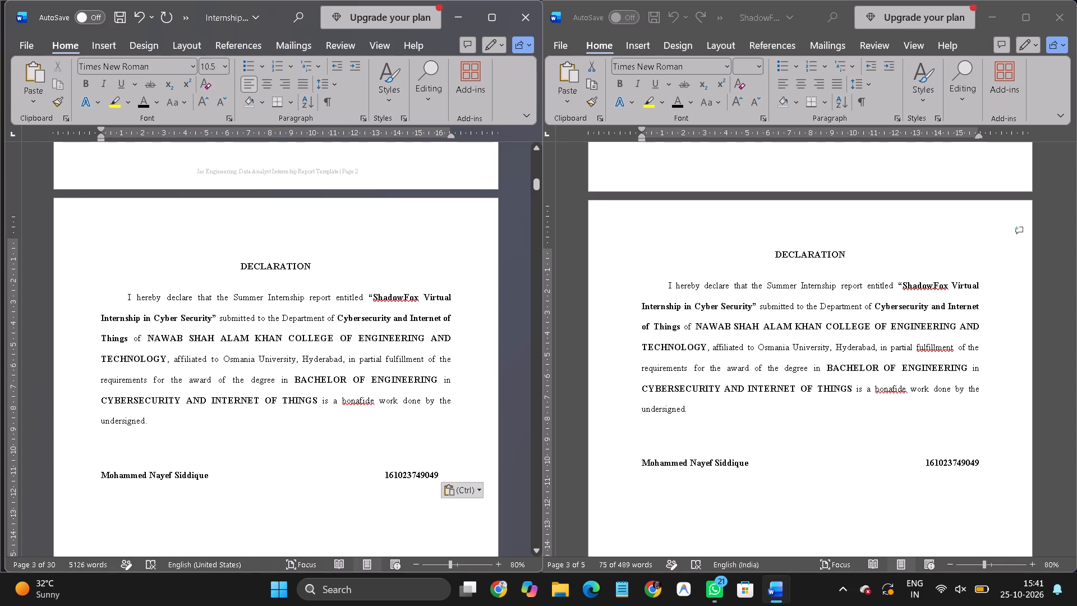
# Correct the roll number beneath the pasted declaration to the Data Analyst report student's own roll number.
pyautogui.press('Left')
pyautogui.press('Left')
pyautogui.press('BackSpace')
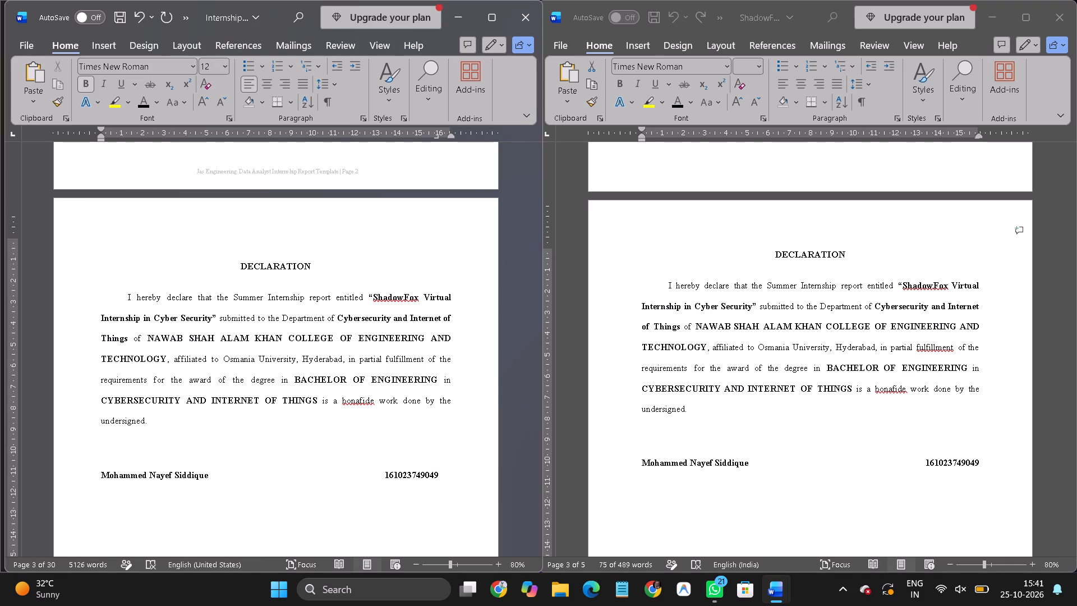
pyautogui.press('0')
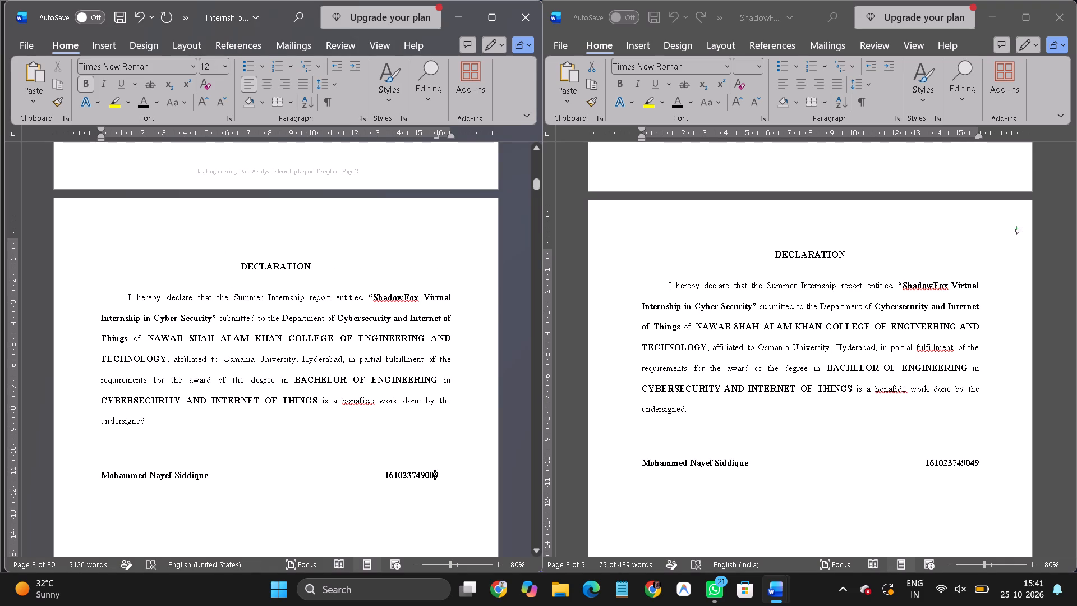
# Replace the student name beneath the declaration with the student's name copied from the Data Analyst report's certificate page.
pyautogui.moveTo(206, 475); pyautogui.dragTo(102, 480)
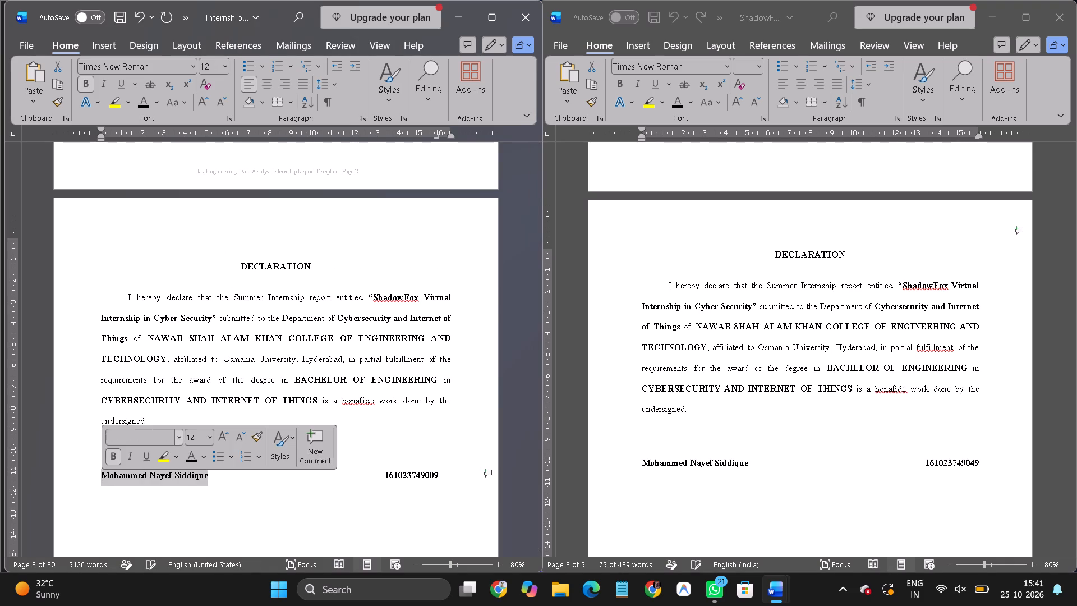
pyautogui.scroll(5, 223, 394)
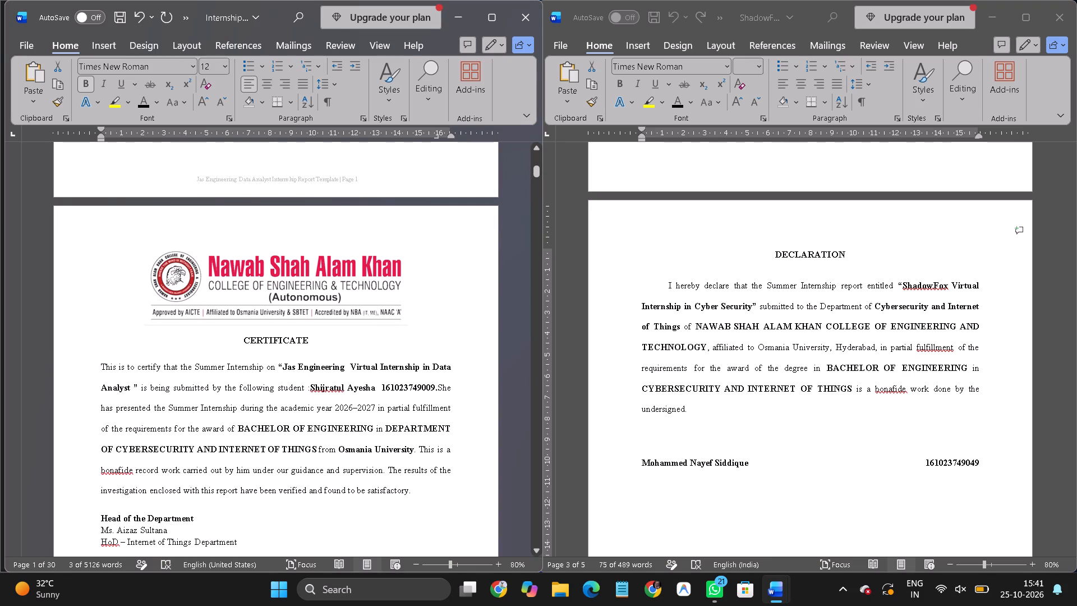
pyautogui.moveTo(376, 387); pyautogui.dragTo(323, 388)
pyautogui.hotkey('ctrl', 'c')
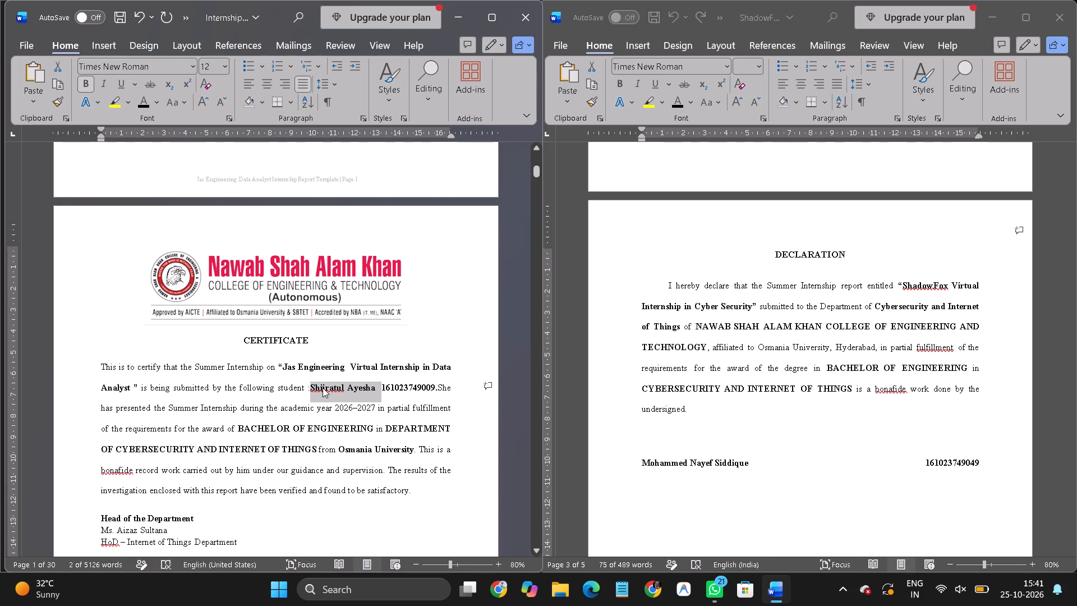
pyautogui.scroll(-8, 323, 388)
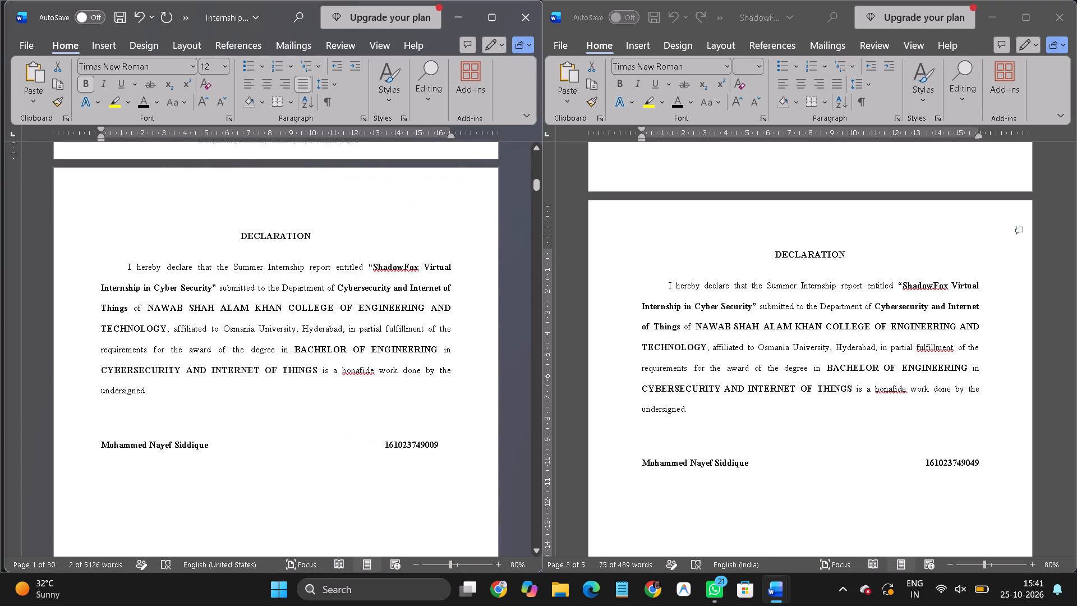
pyautogui.click(169, 447)
pyautogui.tripleClick(194, 443)
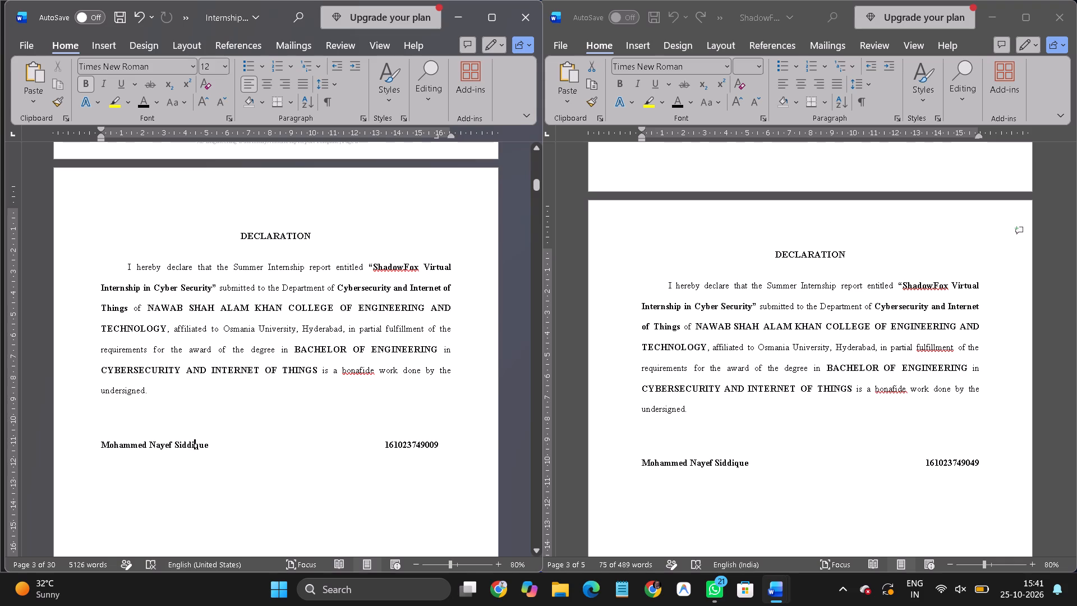
pyautogui.click(194, 443)
pyautogui.moveTo(213, 444); pyautogui.dragTo(119, 443)
pyautogui.hotkey('ctrl', 'v')
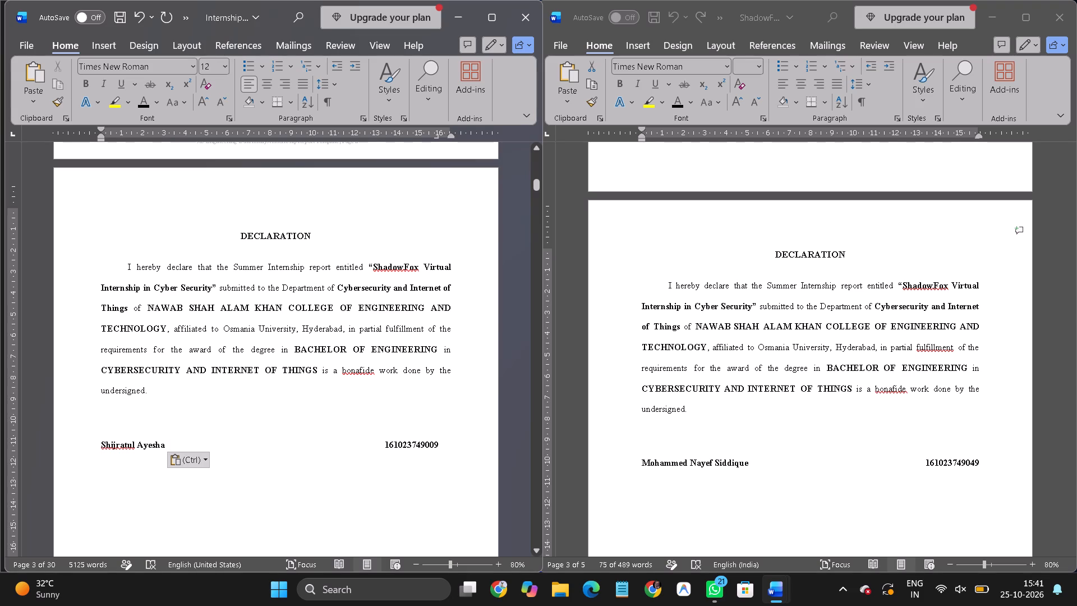
# Replace "ShadowFox" with "Jas Engineering" in the internship title quoted in the declaration paragraph.
pyautogui.click(415, 268)
pyautogui.press('Right')
pyautogui.press('BackSpace')
pyautogui.press('BackSpace')
pyautogui.press('BackSpace')
pyautogui.press('BackSpace')
pyautogui.press('BackSpace')
pyautogui.press('BackSpace')
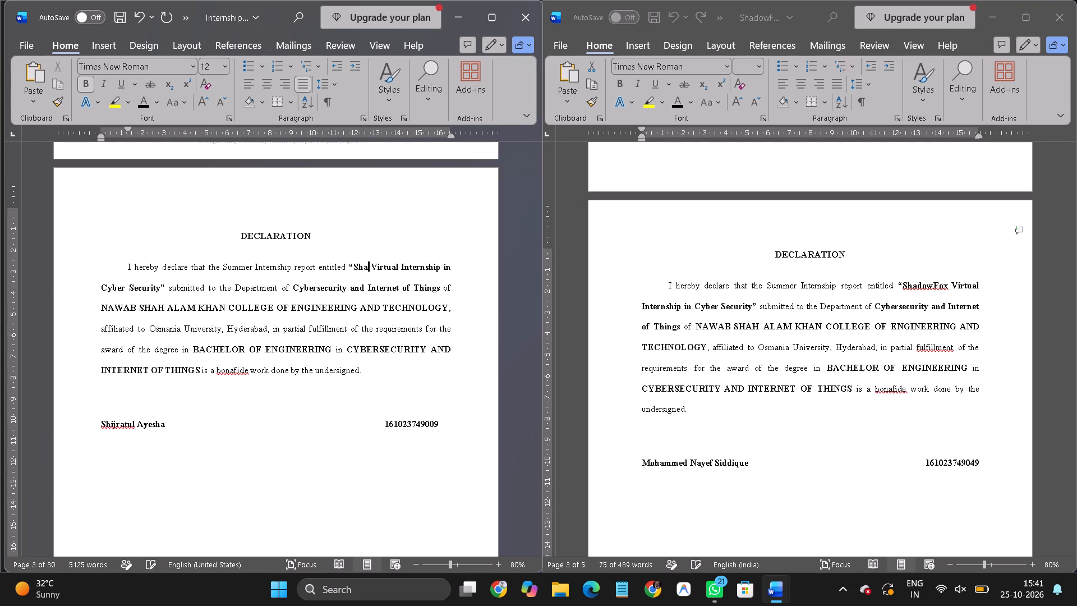
pyautogui.press('BackSpace')
pyautogui.press('BackSpace')
pyautogui.press('BackSpace')
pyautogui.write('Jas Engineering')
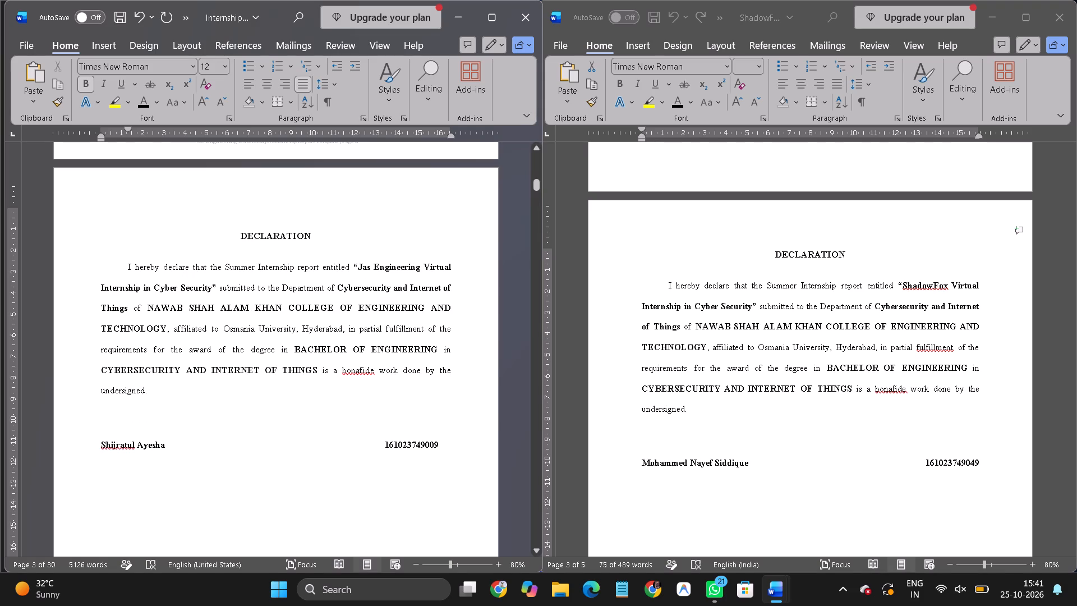
# Replace "Cyber Security" with "Data Analyst" in the internship title quoted in the declaration paragraph.
pyautogui.click(176, 287)
pyautogui.press('BackSpace')
pyautogui.press('BackSpace')
pyautogui.press('BackSpace')
pyautogui.press('BackSpace')
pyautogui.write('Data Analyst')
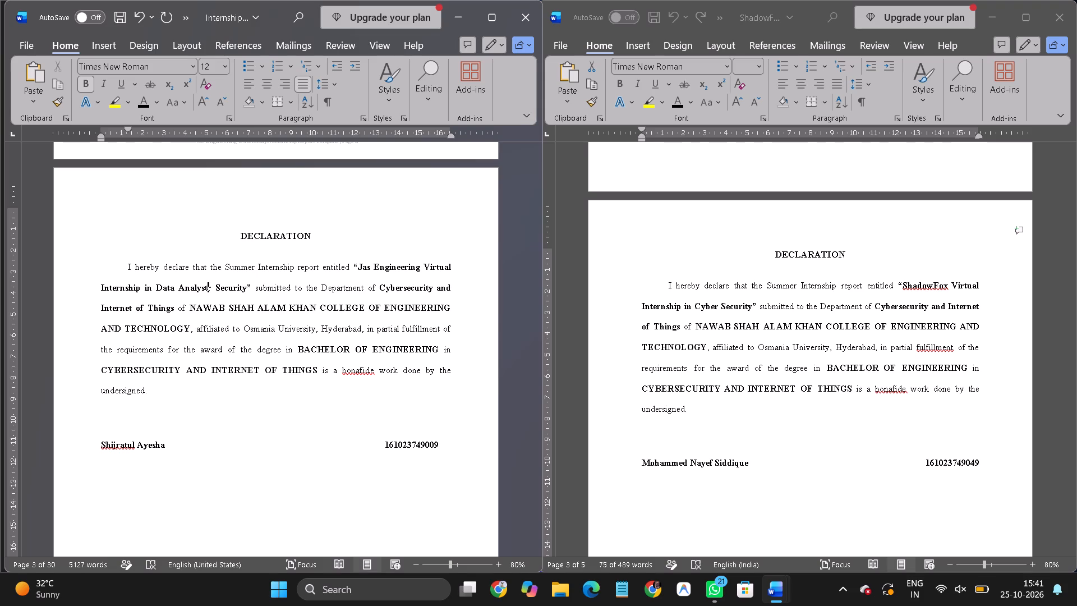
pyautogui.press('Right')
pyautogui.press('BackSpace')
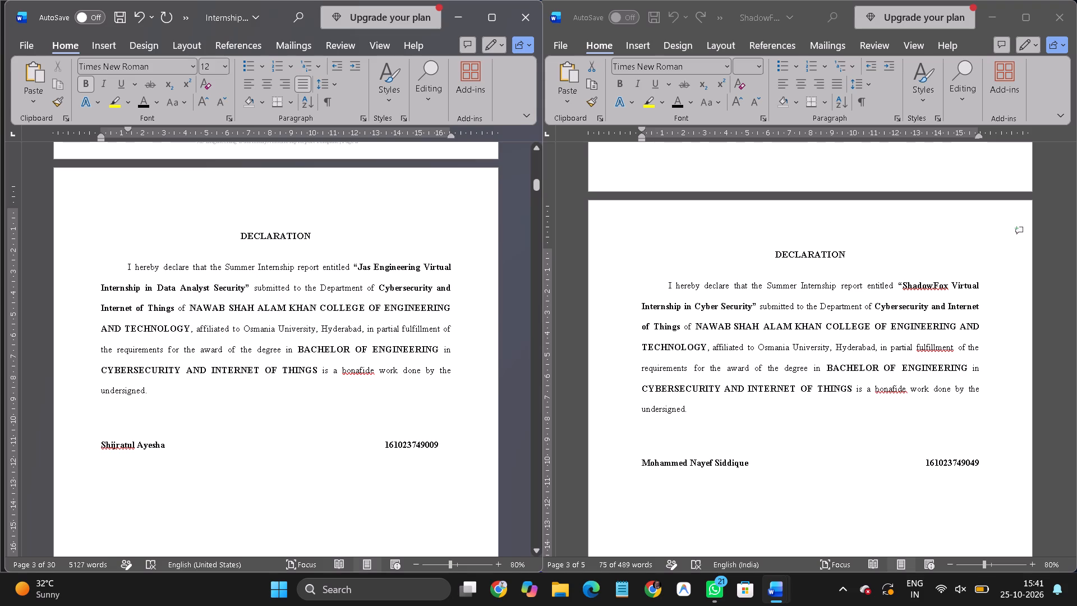
pyautogui.click(243, 289)
pyautogui.press('BackSpace')
pyautogui.press('BackSpace')
pyautogui.press('BackSpace')
pyautogui.press('BackSpace')
pyautogui.press('BackSpace')
pyautogui.press('BackSpace')
pyautogui.press('BackSpace')
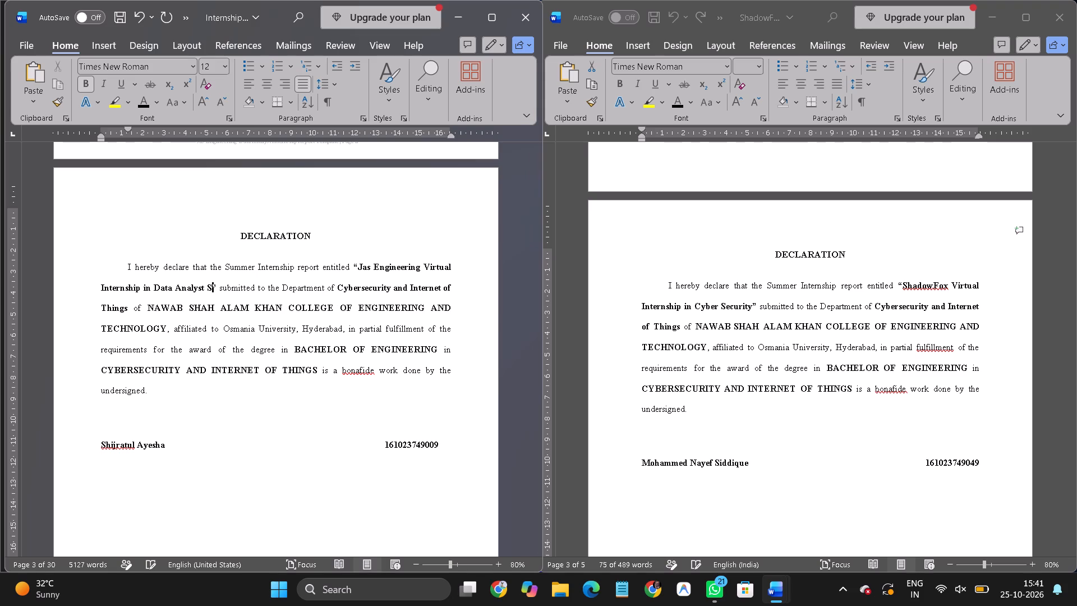
pyautogui.press('BackSpace')
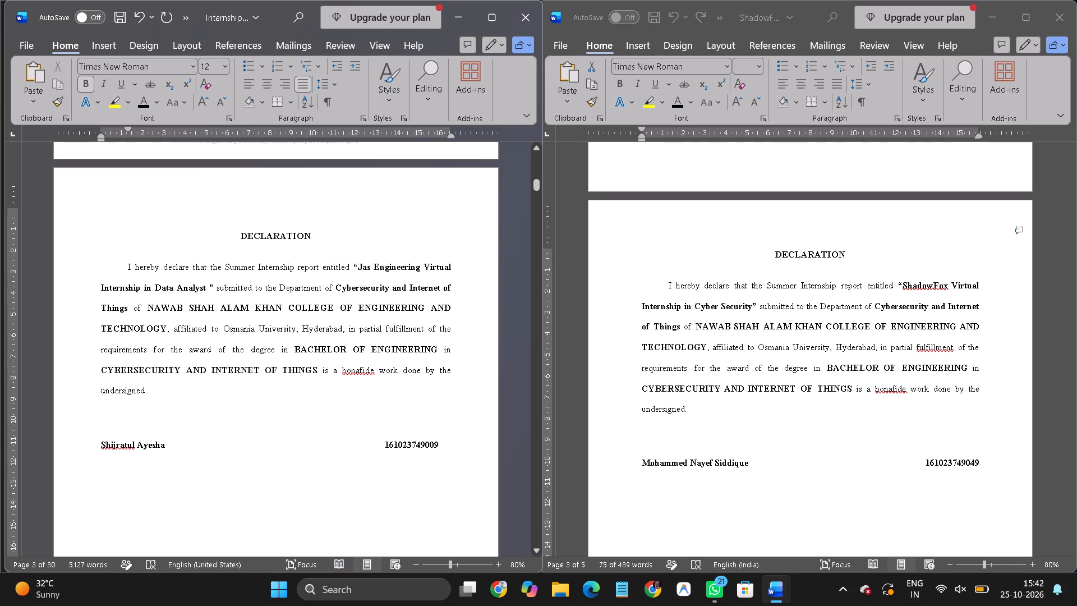
# Replace the Data Analyst report's Acknowledgement heading and text with a copy of the ShadowFox report's full Acknowledgement, including the Name and Roll No. lines.
pyautogui.scroll(-6, 313, 353)
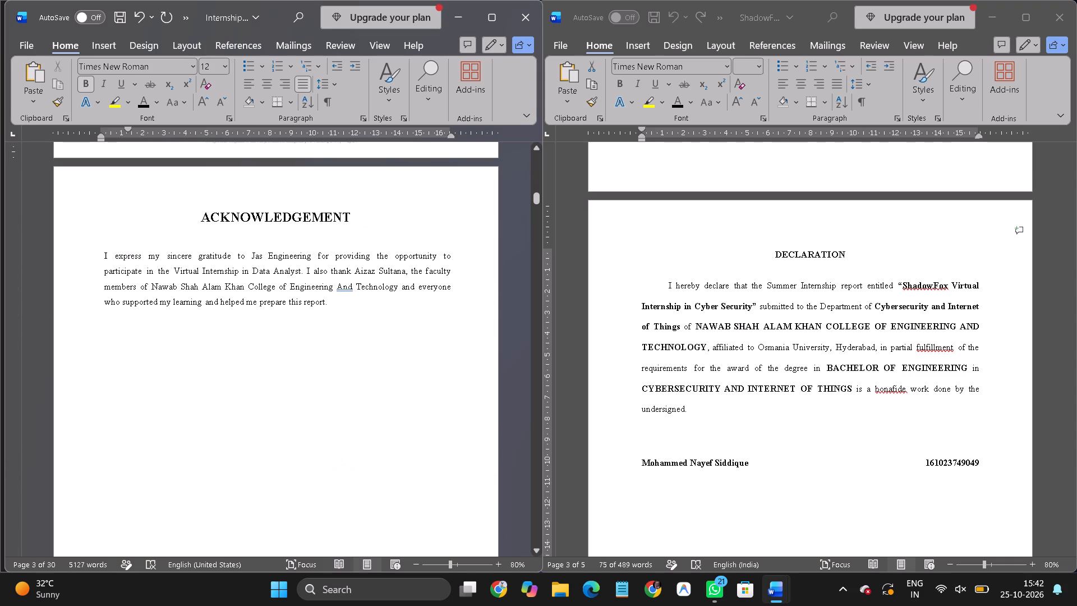
pyautogui.scroll(-2, 775, 339)
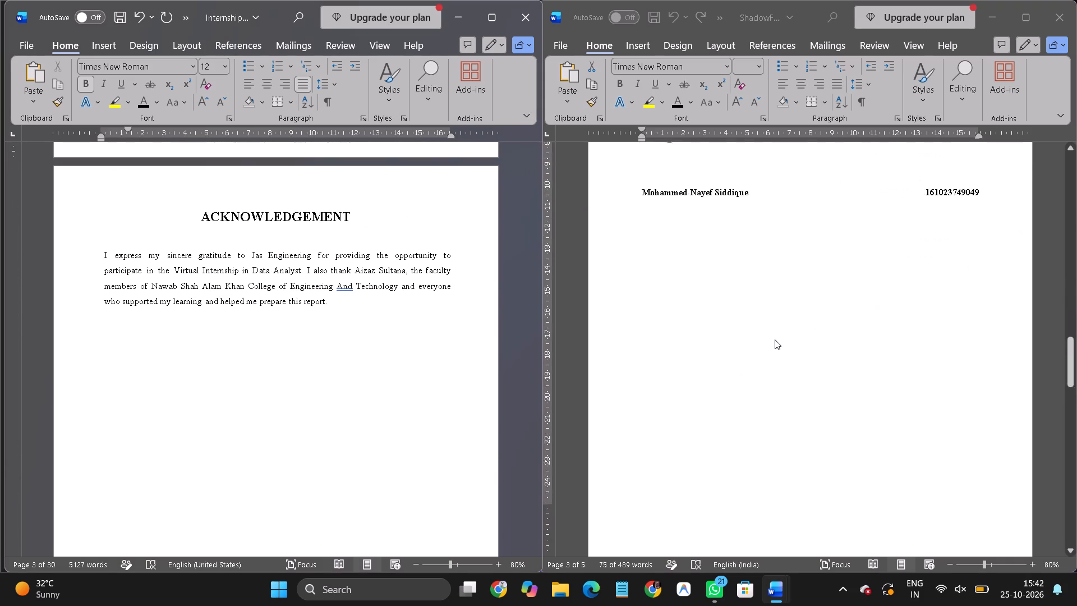
pyautogui.scroll(-4, 775, 339)
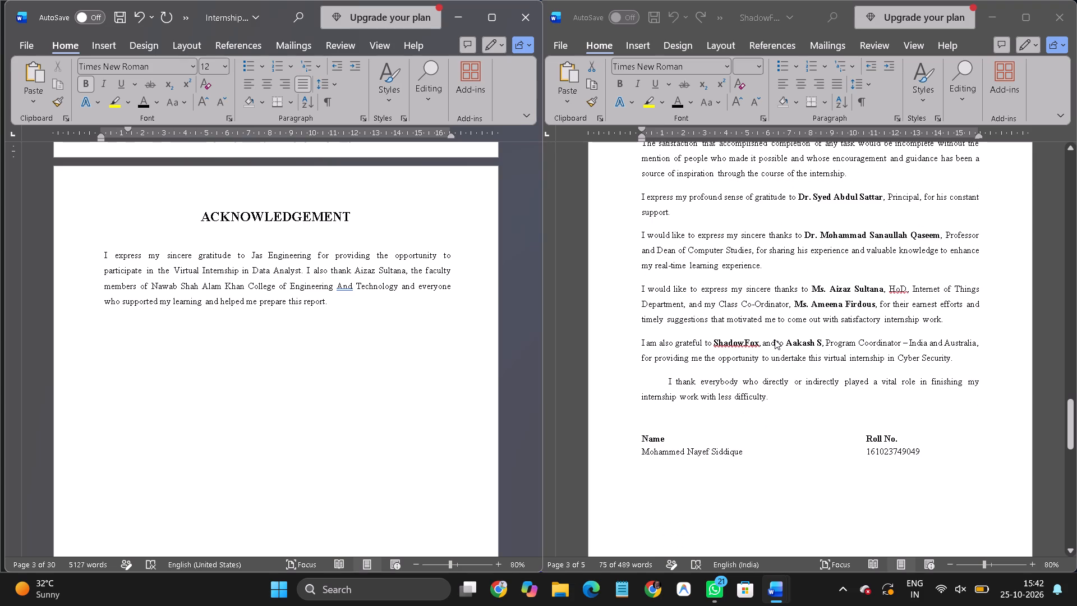
pyautogui.scroll(-1, 775, 339)
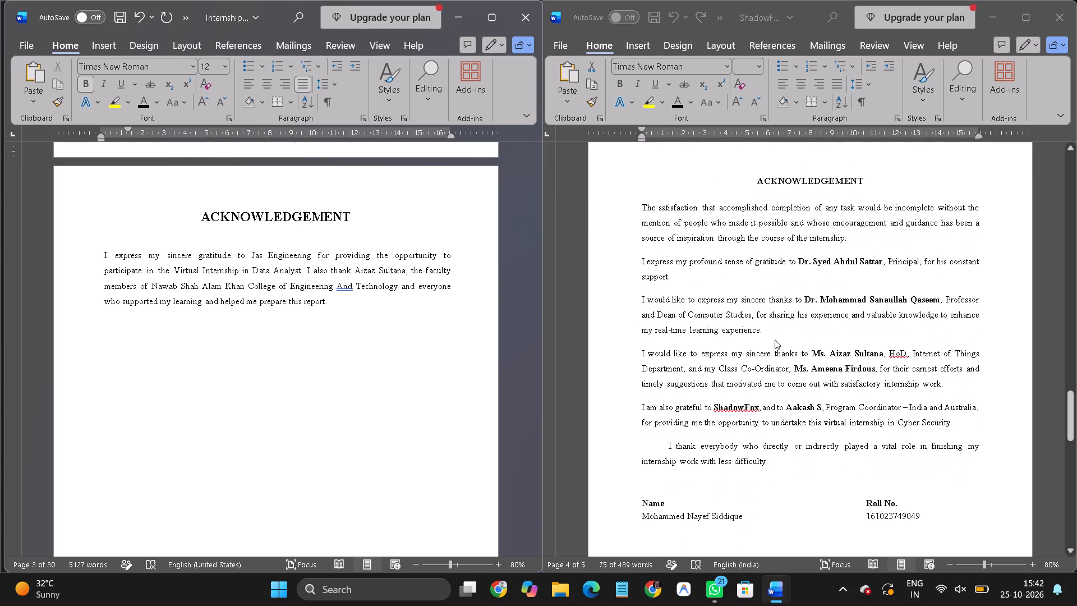
pyautogui.scroll(-1, 775, 339)
pyautogui.click(629, 169)
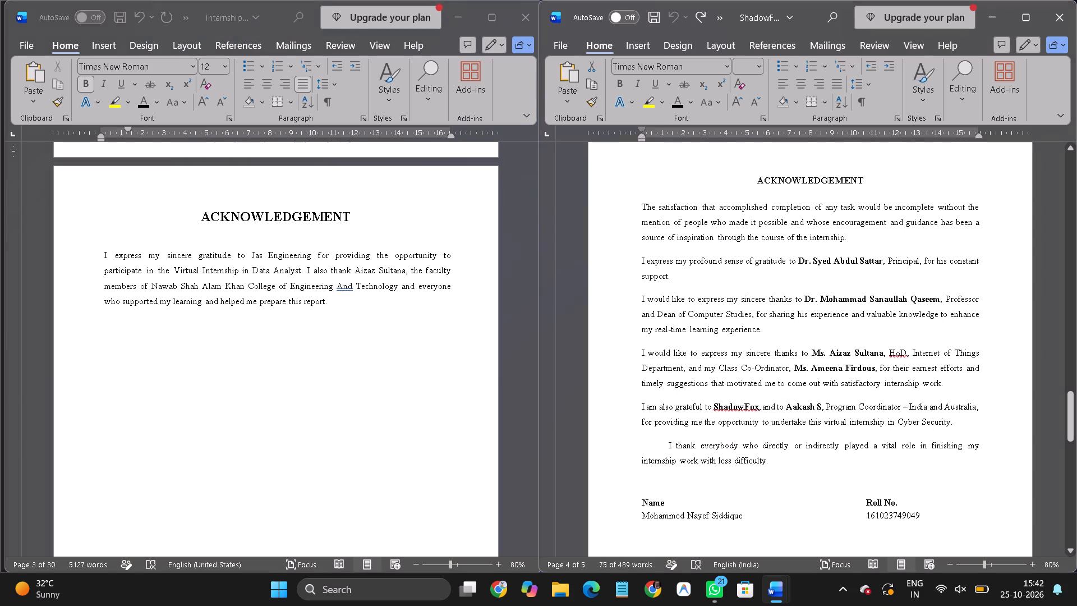
pyautogui.moveTo(634, 169); pyautogui.dragTo(898, 521)
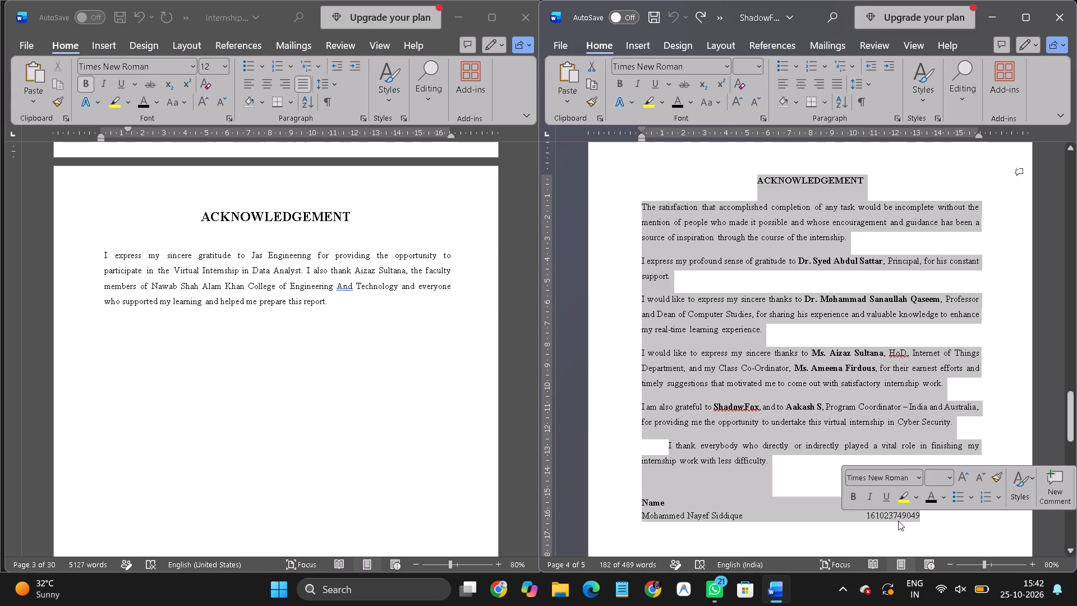
pyautogui.hotkey('ctrl', 'c')
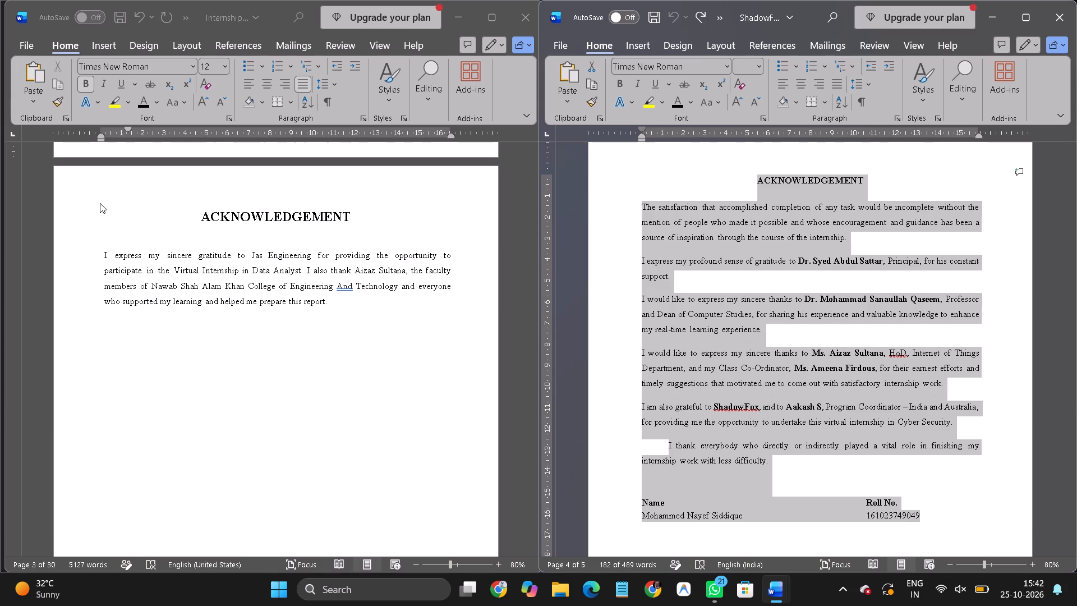
pyautogui.click(99, 198)
pyautogui.moveTo(99, 198); pyautogui.dragTo(171, 246)
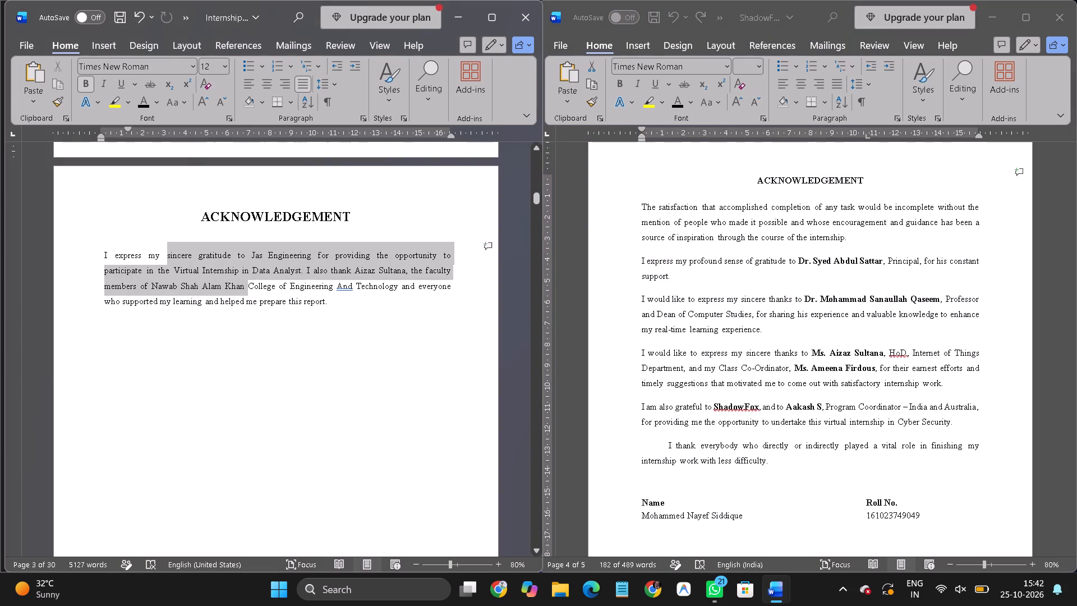
pyautogui.moveTo(171, 246); pyautogui.dragTo(88, 201)
pyautogui.click(88, 201)
pyautogui.moveTo(88, 201); pyautogui.dragTo(208, 299)
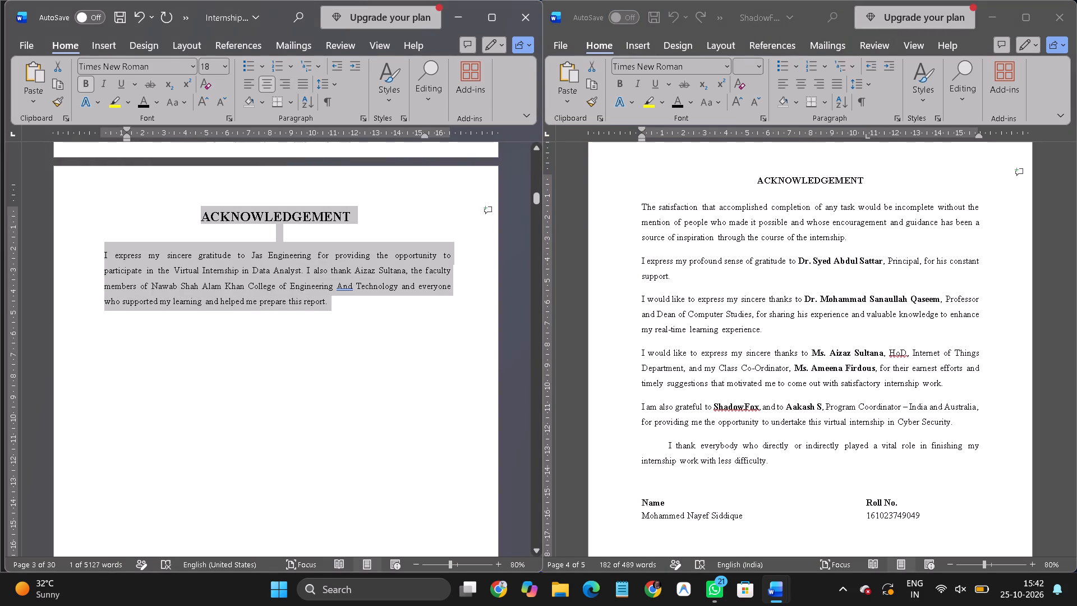
pyautogui.moveTo(208, 299); pyautogui.dragTo(257, 333)
pyautogui.hotkey('ctrl', 'v')
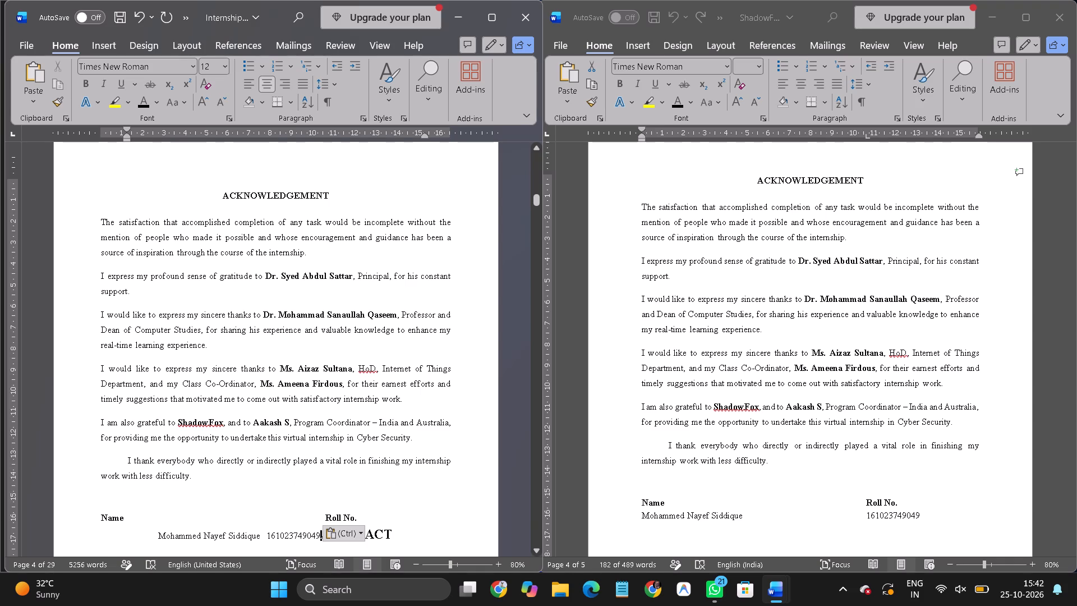
# Replace "ShadowFox," with "Jas Engineering" in the Acknowledgement's paragraph of thanks to the internship company.
pyautogui.click(224, 422)
pyautogui.press('BackSpace')
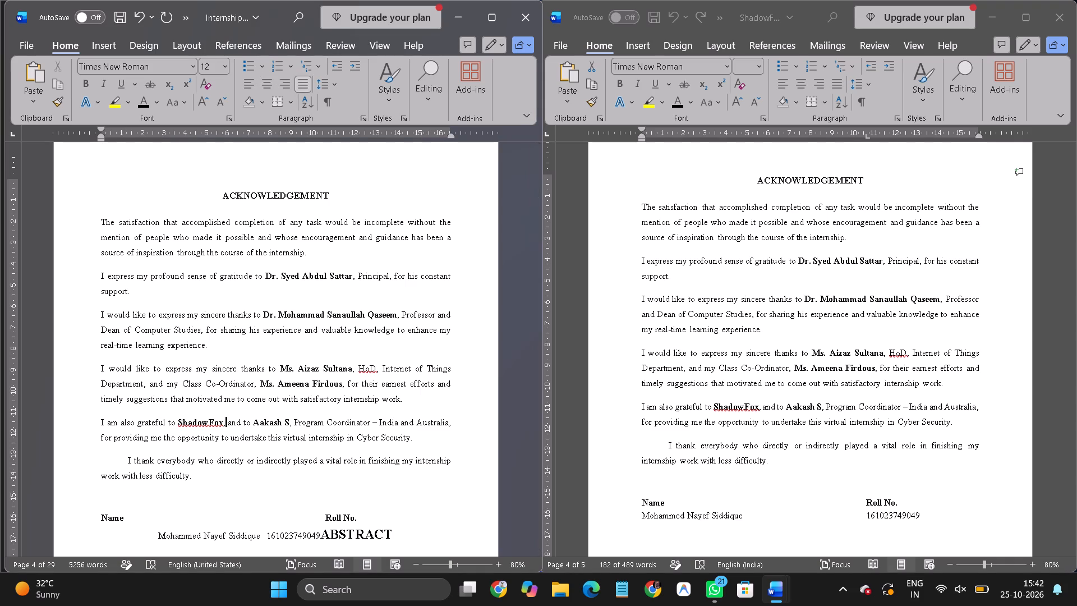
pyautogui.press('BackSpace')
pyautogui.press('BackSpace')
pyautogui.press('BackSpace')
pyautogui.press('BackSpace')
pyautogui.press('BackSpace')
pyautogui.press('BackSpace')
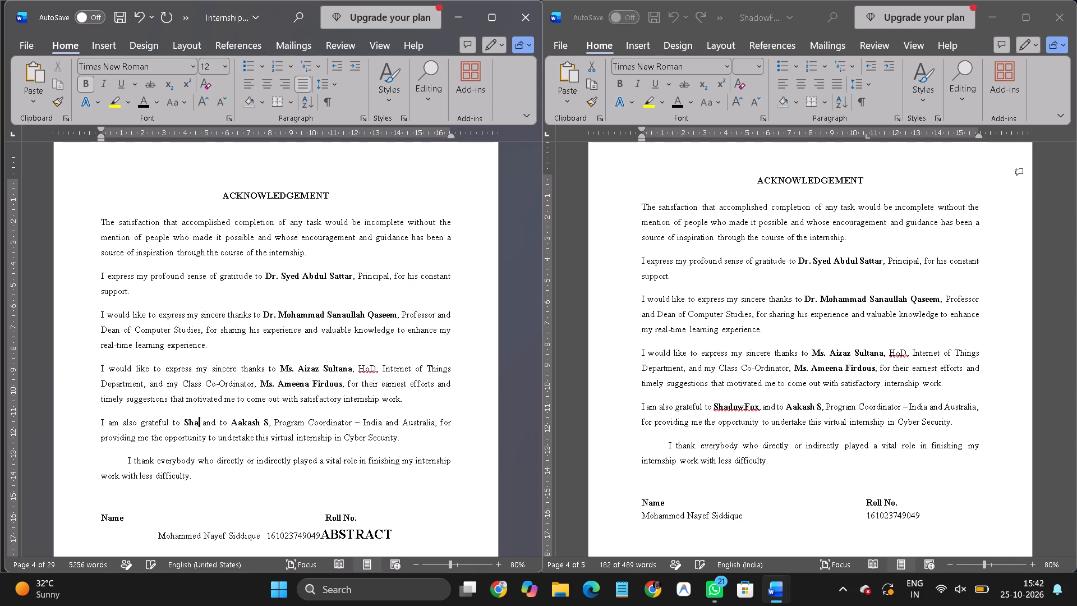
pyautogui.press('BackSpace')
pyautogui.press('BackSpace')
pyautogui.press('BackSpace')
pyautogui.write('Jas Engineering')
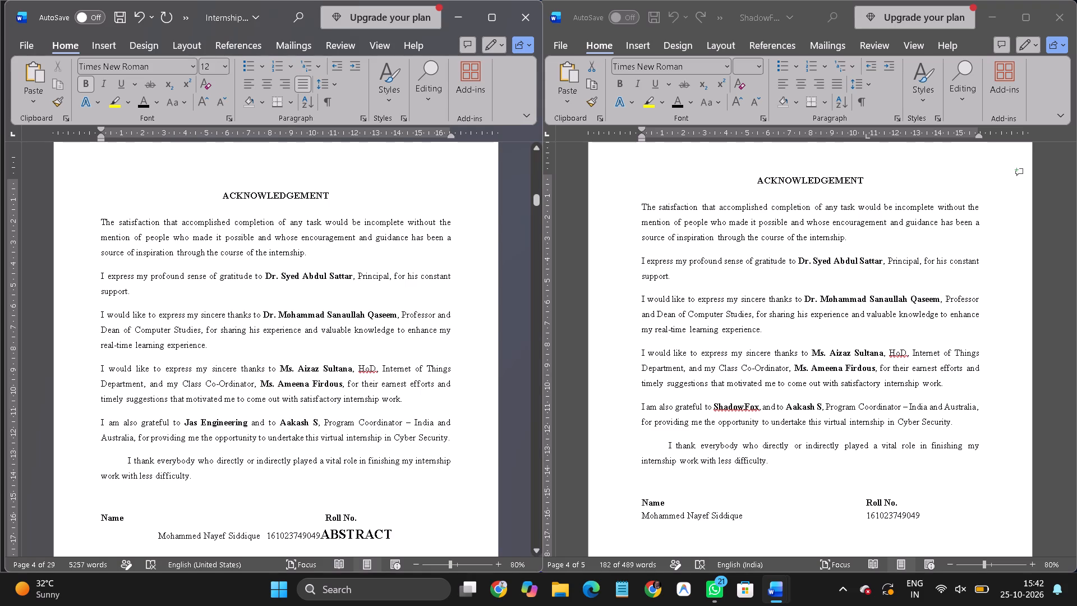
# Delete "and to" and the program coordinator's name after "Jas Engineering" in the Acknowledgement.
pyautogui.click(326, 422)
pyautogui.press('BackSpace')
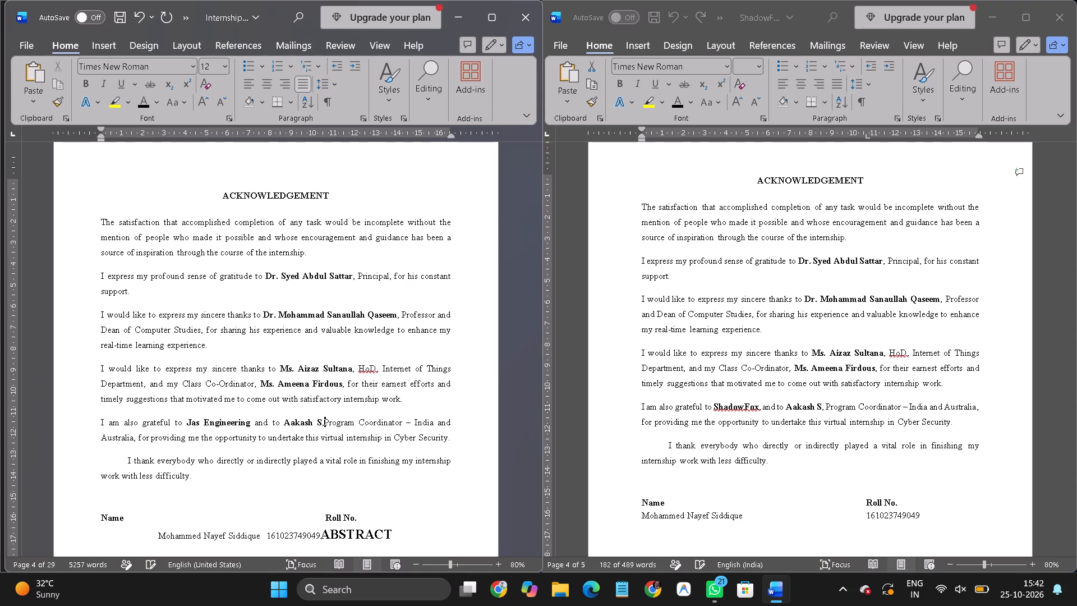
pyautogui.press('BackSpace')
pyautogui.press('BackSpace')
pyautogui.press('BackSpace')
pyautogui.press('BackSpace')
pyautogui.press('BackSpace')
pyautogui.press('BackSpace')
pyautogui.press('BackSpace')
pyautogui.press('BackSpace')
pyautogui.press('BackSpace')
pyautogui.press('BackSpace')
pyautogui.press('BackSpace')
pyautogui.press('BackSpace')
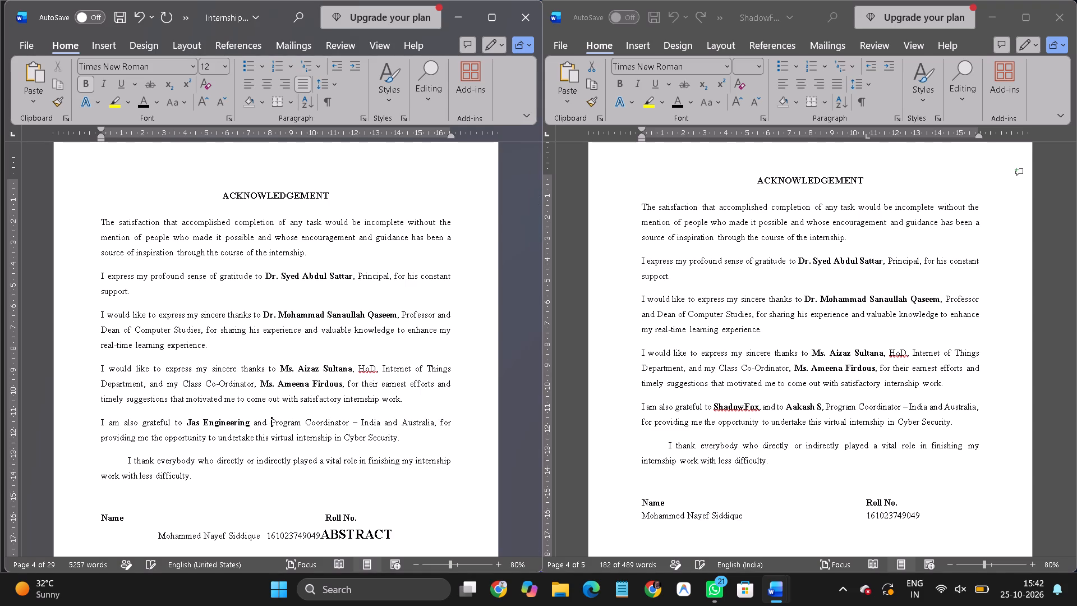
pyautogui.press('BackSpace')
pyautogui.press('BackSpace')
pyautogui.press('BackSpace')
pyautogui.press('BackSpace')
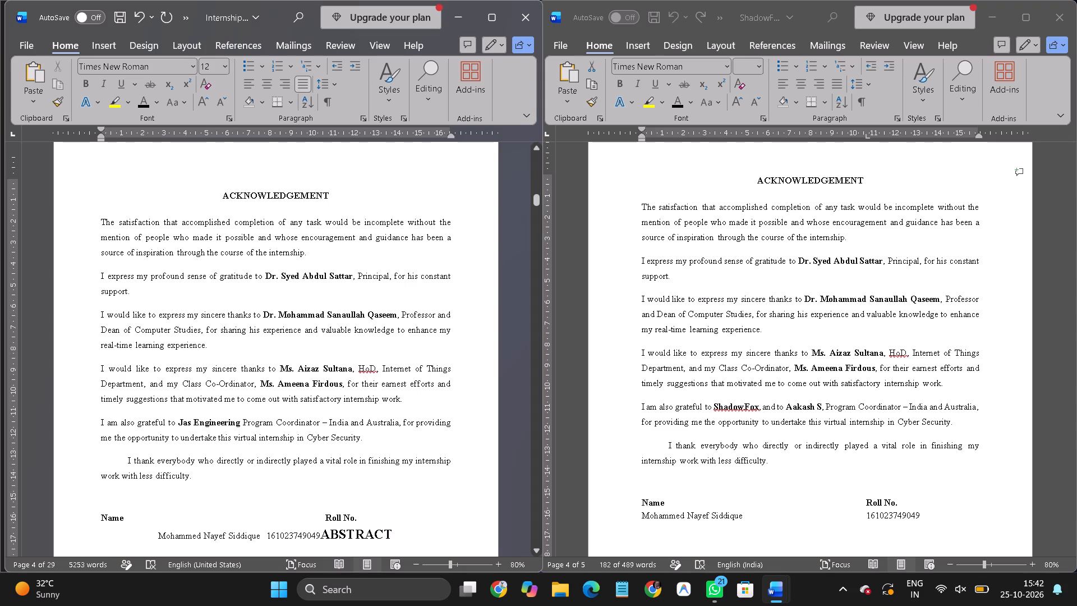
# Delete "and Australia" after "Program Coordinator – India" in the Acknowledgement.
pyautogui.click(399, 424)
pyautogui.press('BackSpace')
pyautogui.press('BackSpace')
pyautogui.press('BackSpace')
pyautogui.press('BackSpace')
pyautogui.press('BackSpace')
pyautogui.press('BackSpace')
pyautogui.press('BackSpace')
pyautogui.press('BackSpace')
pyautogui.press('BackSpace')
pyautogui.press('BackSpace')
pyautogui.press('BackSpace')
pyautogui.press('BackSpace')
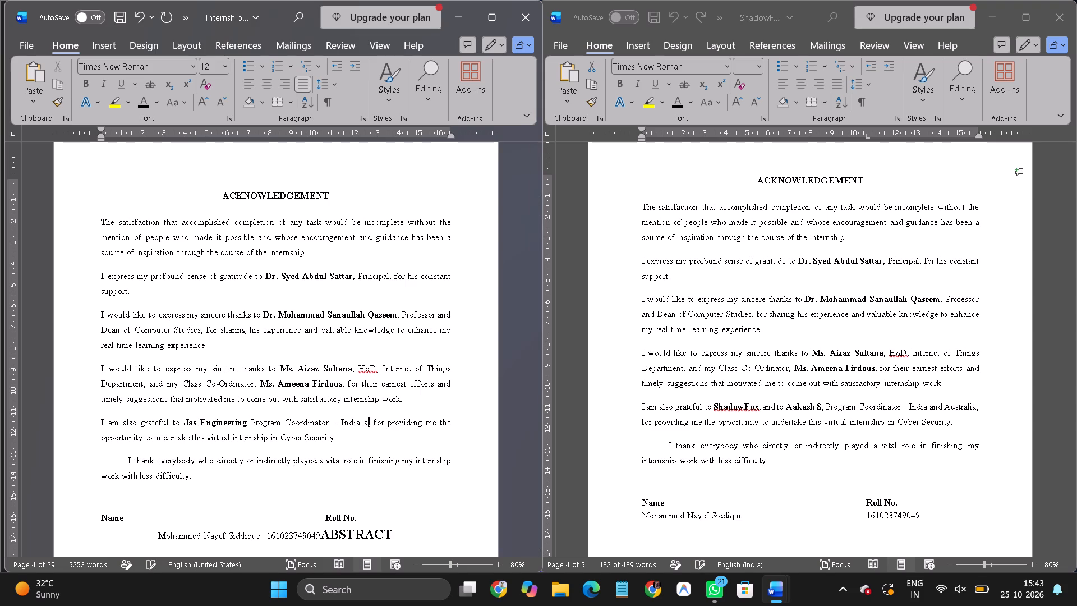
pyautogui.press('BackSpace')
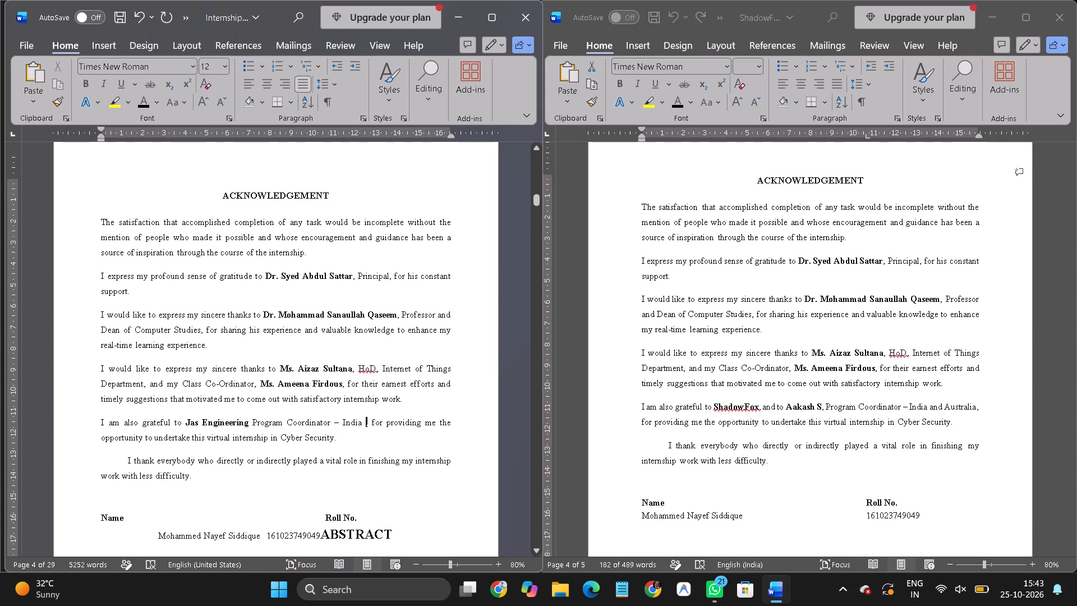
# Remove the first-line indent from the Acknowledgement's closing paragraph, "I thank everybody who directly or indirectly played a vital role".
pyautogui.click(128, 461)
pyautogui.press('BackSpace')
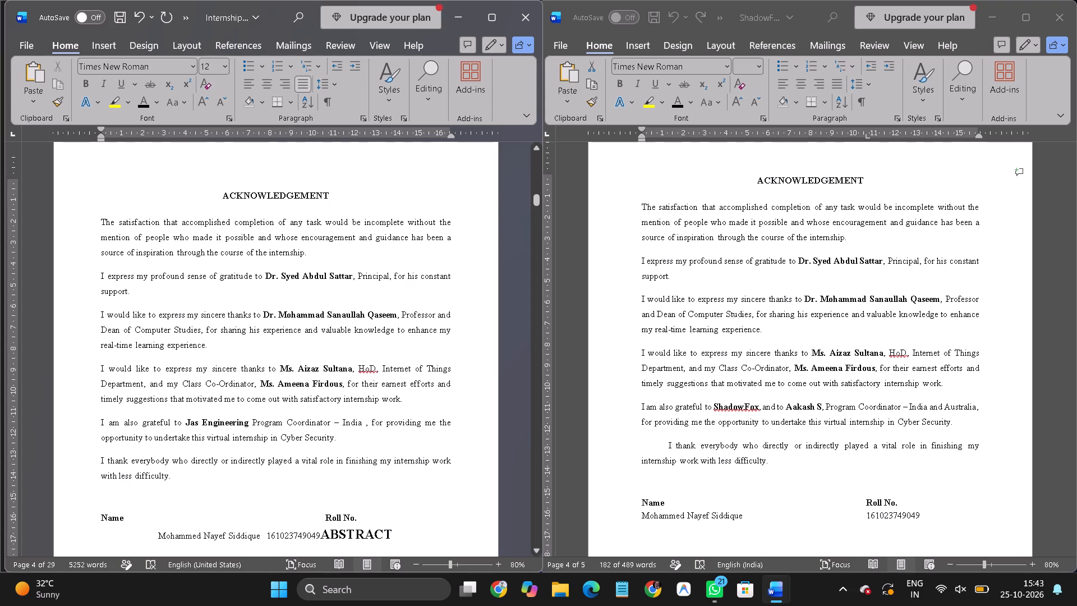
pyautogui.click(255, 195)
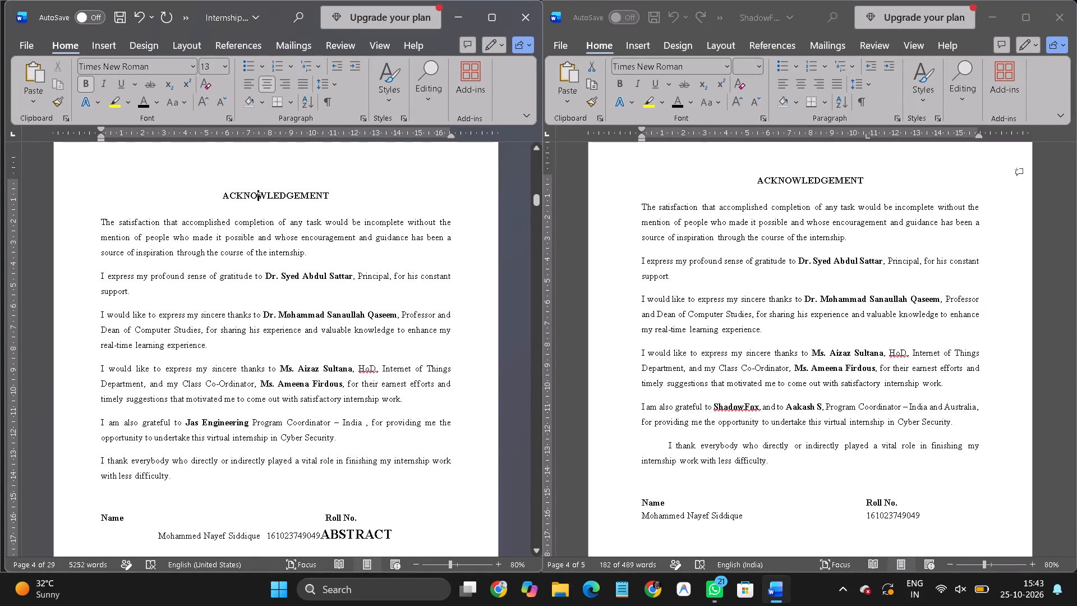
# Separate the ABSTRACT heading from the roll number line and push it onto the following page with blank lines.
pyautogui.scroll(-2, 182, 482)
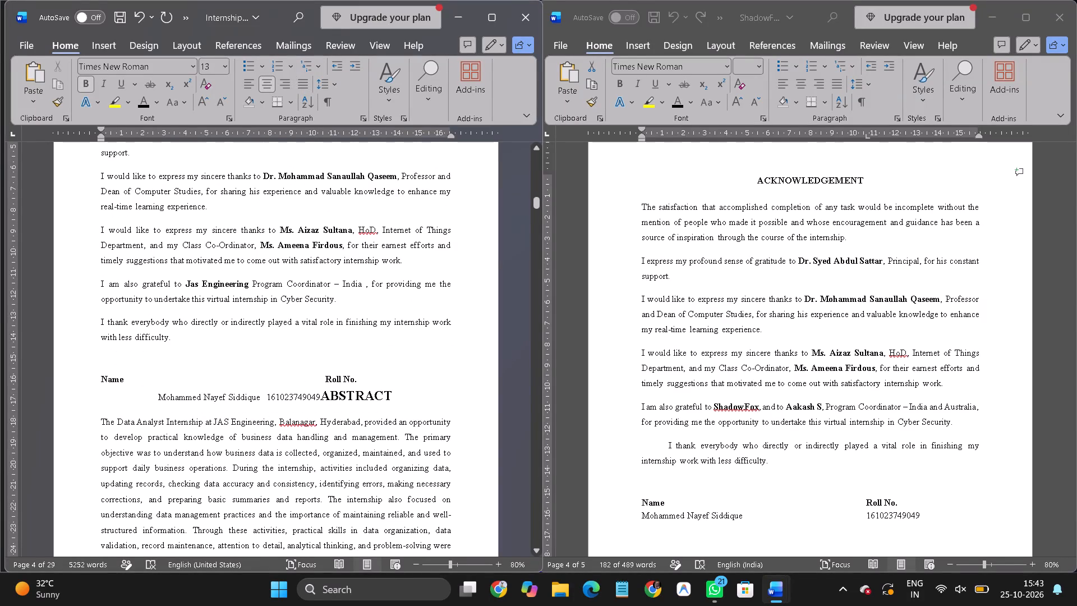
pyautogui.click(320, 395)
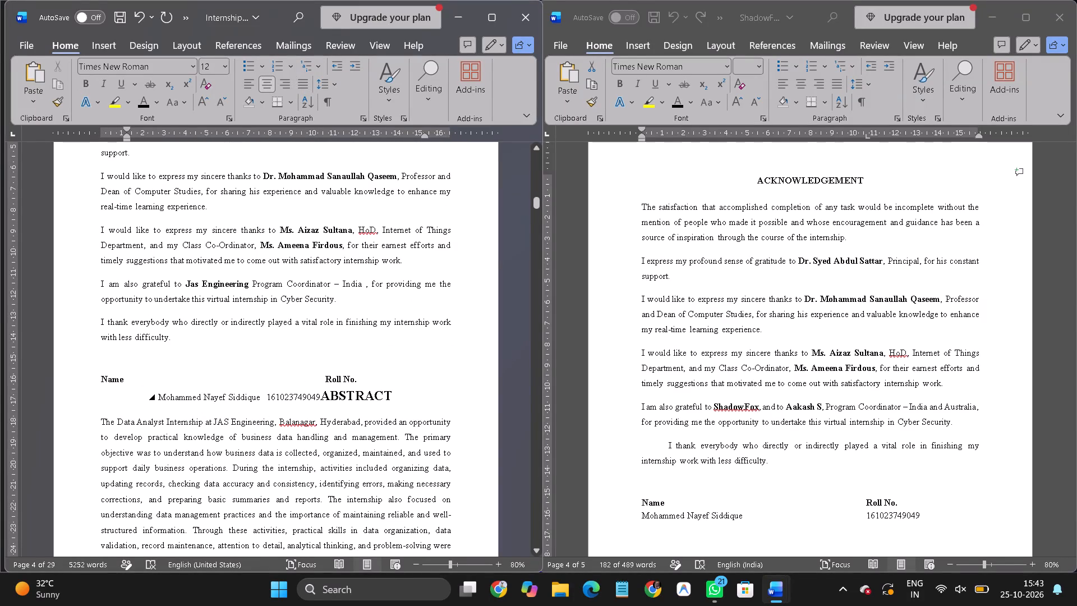
pyautogui.press('Return')
pyautogui.press('Return')
pyautogui.press('Return')
pyautogui.press('Return')
pyautogui.press('Return')
pyautogui.press('Return')
pyautogui.press('Return')
pyautogui.press('Return')
pyautogui.press('Return')
pyautogui.press('Return')
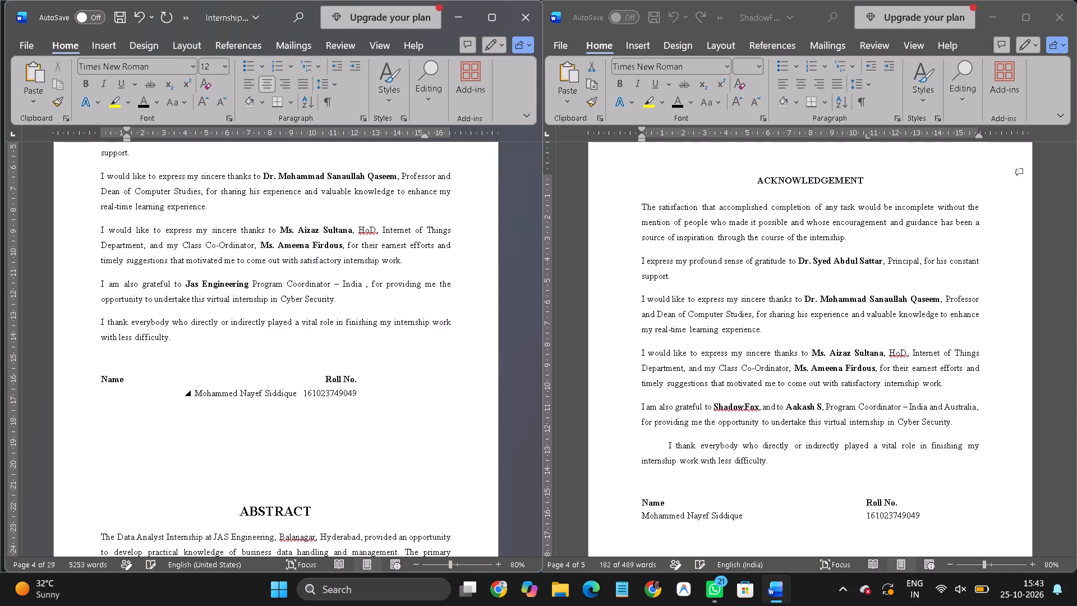
pyautogui.press('Return')
pyautogui.scroll(-2, 320, 395)
pyautogui.press('Return')
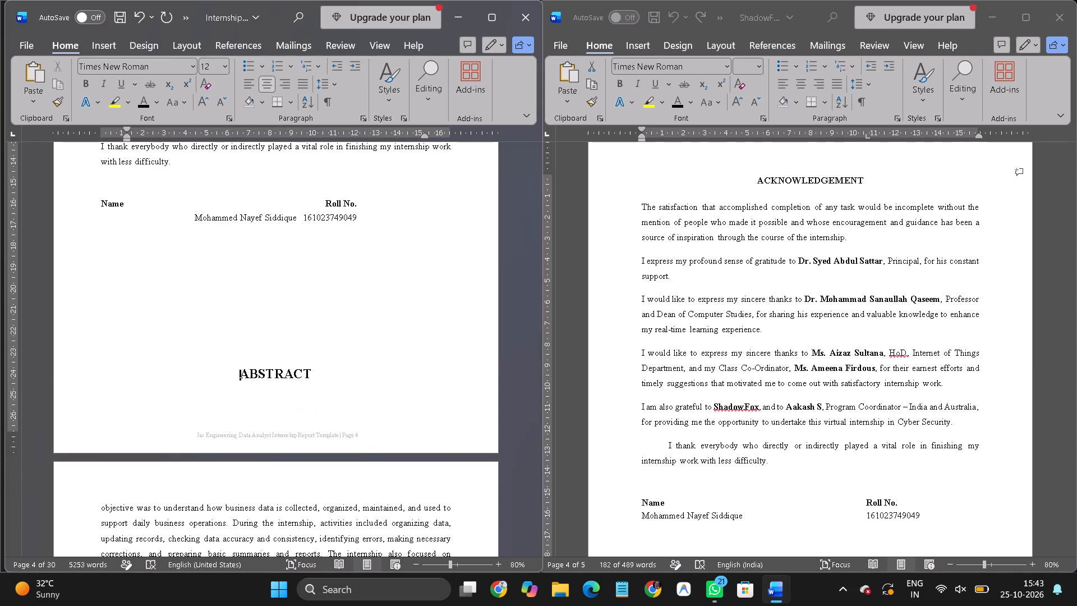
pyautogui.press('Return')
pyautogui.press('Return')
pyautogui.press('Return')
pyautogui.press('Return')
pyautogui.scroll(-2, 320, 395)
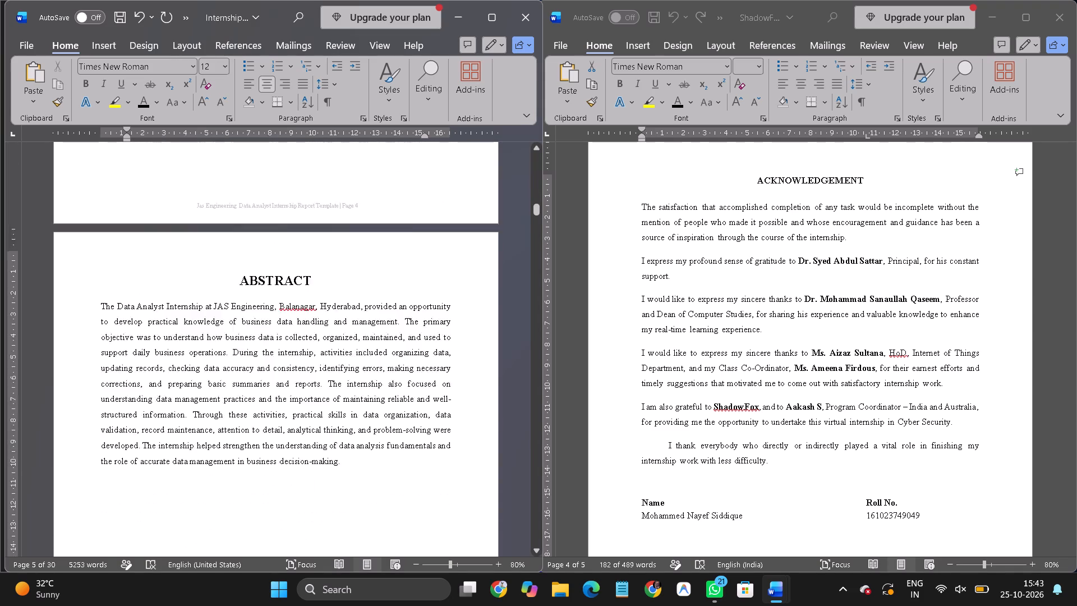
pyautogui.scroll(-4, 320, 395)
# Remove the centring and indent of the student name and roll number line so it starts flush beneath the Name label.
pyautogui.scroll(1, 320, 395)
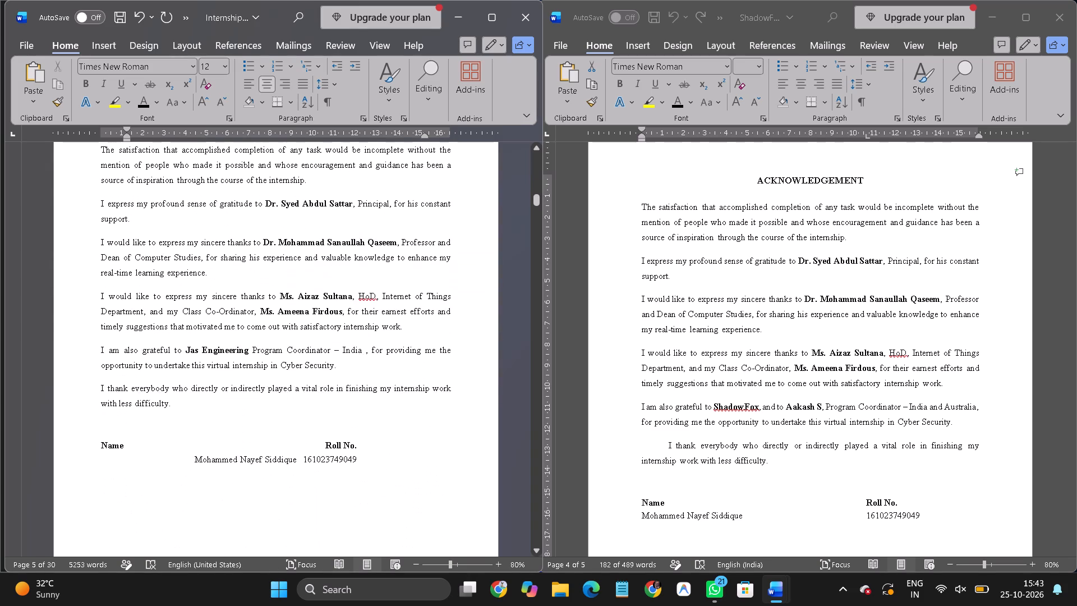
pyautogui.click(301, 441)
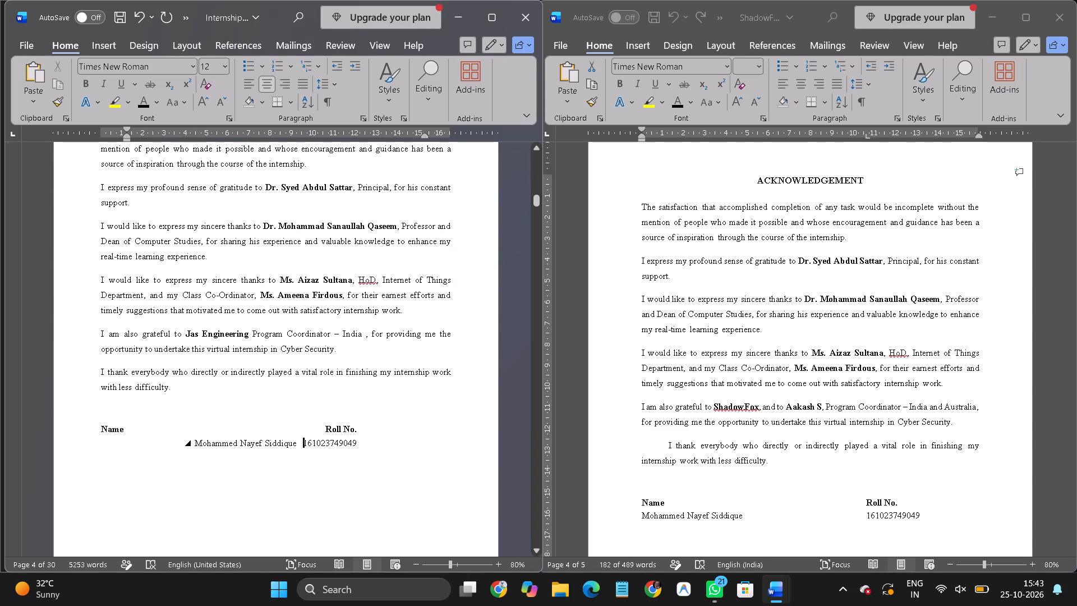
pyautogui.press('Left')
pyautogui.press('Left')
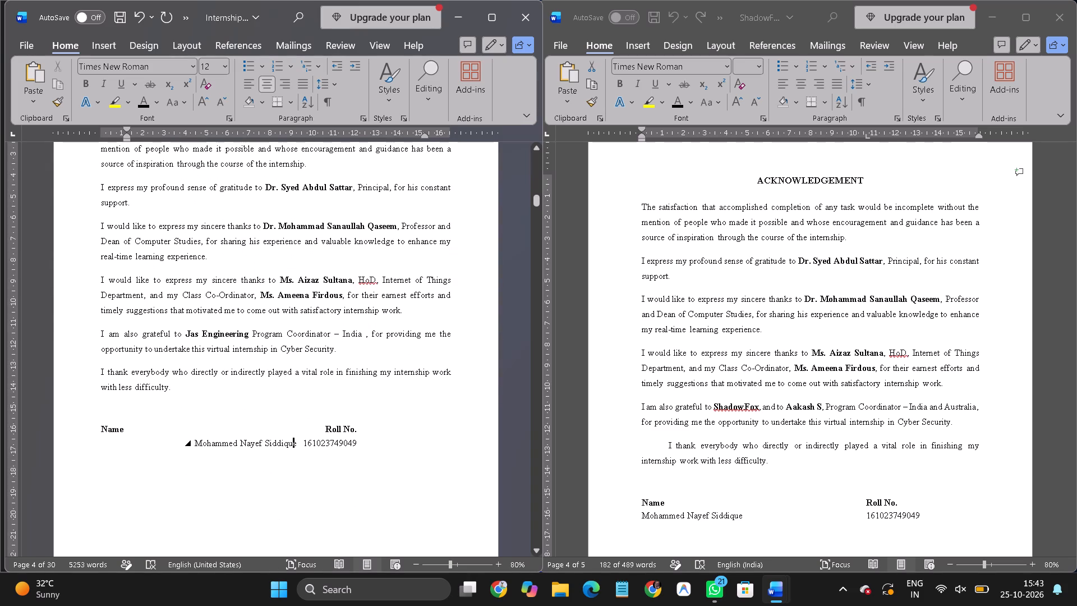
pyautogui.press('Left')
pyautogui.press('Left')
pyautogui.press('Left')
pyautogui.press('Left')
pyautogui.press('Left')
pyautogui.press('Left')
pyautogui.press('Left')
pyautogui.press('Left')
pyautogui.press('Left')
pyautogui.press('Left')
pyautogui.press('Left')
pyautogui.press('Left')
pyautogui.press('Left')
pyautogui.press('Left')
pyautogui.press('Left')
pyautogui.press('Left')
pyautogui.press('Left')
pyautogui.press('Left')
pyautogui.press('Left')
pyautogui.press('Left')
pyautogui.press('BackSpace')
pyautogui.press('BackSpace')
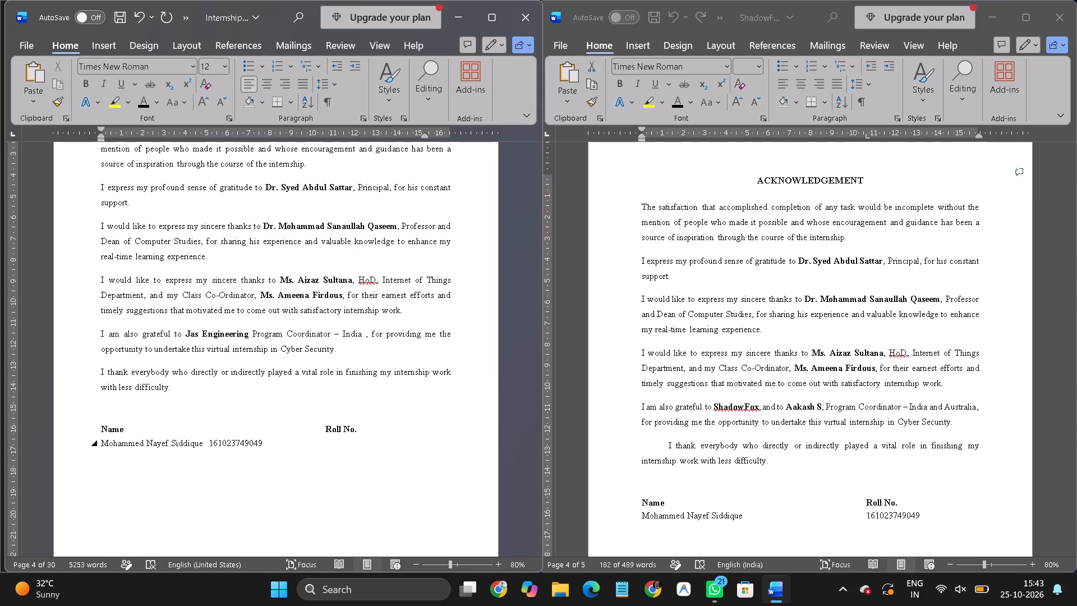
# Space the roll number away from the student name with four tabs so it sits beneath the Roll No. label.
pyautogui.press('Right')
pyautogui.press('Right')
pyautogui.press('Right')
pyautogui.press('Right')
pyautogui.press('Right')
pyautogui.press('Right')
pyautogui.press('Right')
pyautogui.press('Right')
pyautogui.press('Right')
pyautogui.press('Right')
pyautogui.press('Right')
pyautogui.press('Right')
pyautogui.press('Right')
pyautogui.press('Right')
pyautogui.press('Right')
pyautogui.press('Right')
pyautogui.press('Right')
pyautogui.press('Right')
pyautogui.press('Right')
pyautogui.press('Right')
pyautogui.press('Tab')
pyautogui.press('Tab')
pyautogui.press('Tab')
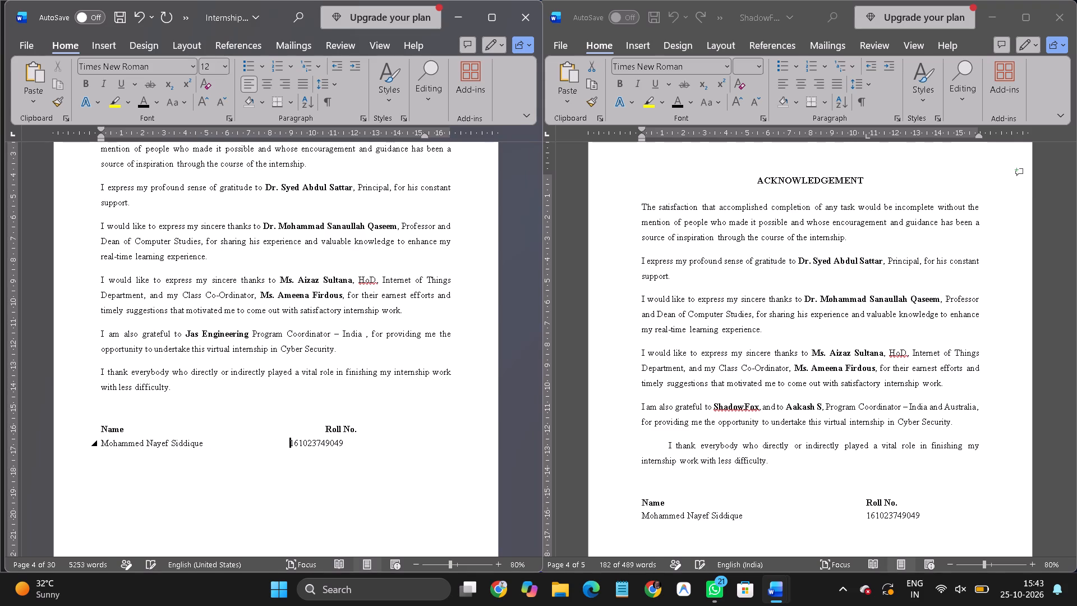
pyautogui.press('Tab')
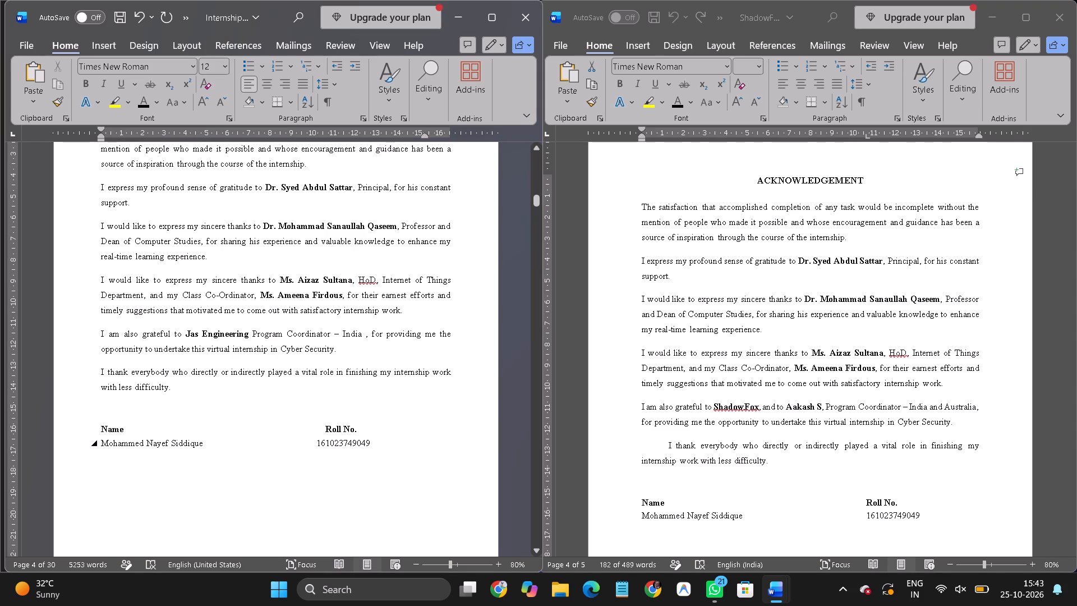
# Change the second-to-last digit of the roll number beneath the Acknowledgement to 0.
pyautogui.click(366, 444)
pyautogui.press('BackSpace')
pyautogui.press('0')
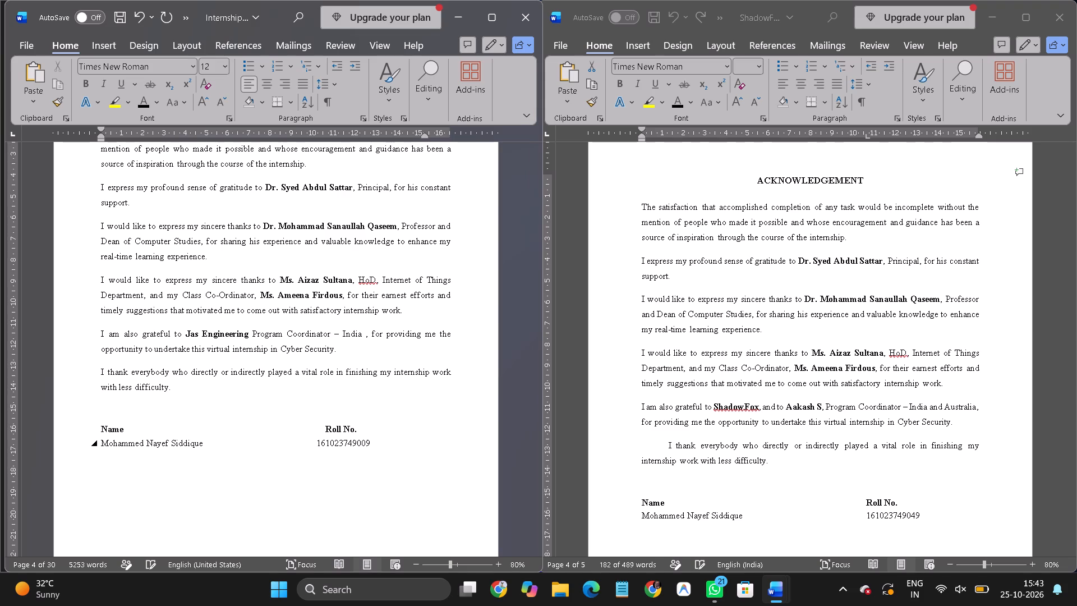
# Replace the student name beneath the Name label on the Acknowledgement page with the report author's name.
pyautogui.press('Left')
pyautogui.press('Left')
pyautogui.press('Left')
pyautogui.press('Left')
pyautogui.press('Left')
pyautogui.press('Left')
pyautogui.press('Left')
pyautogui.press('Left')
pyautogui.press('Left')
pyautogui.press('Left')
pyautogui.press('Left')
pyautogui.press('Left')
pyautogui.press('Left')
pyautogui.press('Left')
pyautogui.press('Left')
pyautogui.press('Left')
pyautogui.press('Left')
pyautogui.press('Left')
pyautogui.press('Left')
pyautogui.press('Left')
pyautogui.press('Right')
pyautogui.press('Right')
pyautogui.press('Right')
pyautogui.press('Right')
pyautogui.press('Right')
pyautogui.press('Right')
pyautogui.press('BackSpace')
pyautogui.press('BackSpace')
pyautogui.press('BackSpace')
pyautogui.press('BackSpace')
pyautogui.press('BackSpace')
pyautogui.press('BackSpace')
pyautogui.press('BackSpace')
pyautogui.press('BackSpace')
pyautogui.press('BackSpace')
pyautogui.press('BackSpace')
pyautogui.press('BackSpace')
pyautogui.press('BackSpace')
pyautogui.press('BackSpace')
pyautogui.press('BackSpace')
pyautogui.press('BackSpace')
pyautogui.press('BackSpace')
pyautogui.press('BackSpace')
pyautogui.press('BackSpace')
pyautogui.press('BackSpace')
pyautogui.press('BackSpace')
pyautogui.press('BackSpace')
pyautogui.press('BackSpace')
pyautogui.press('BackSpace')
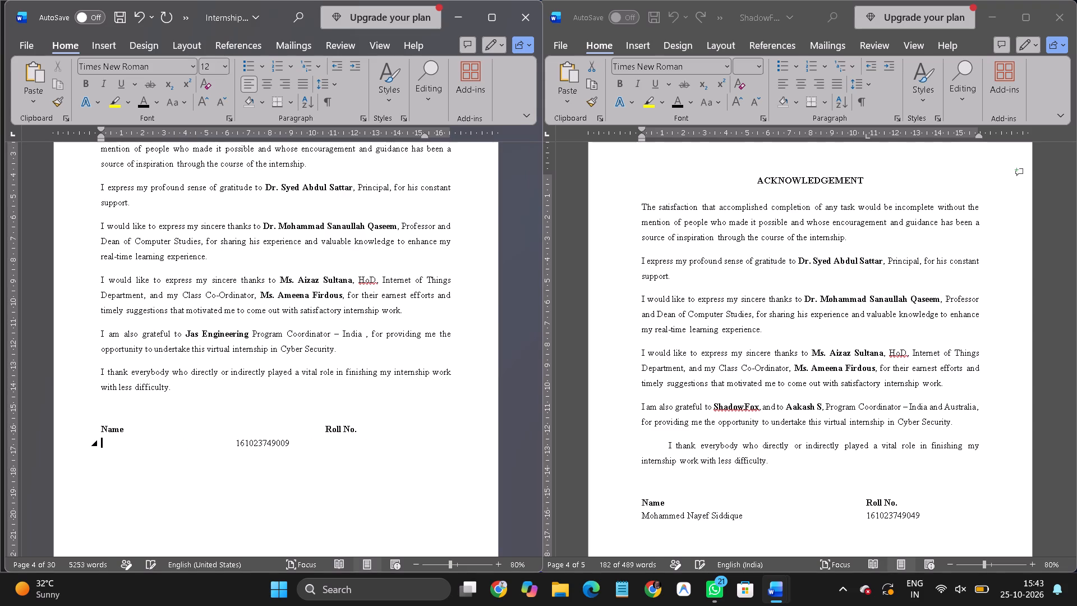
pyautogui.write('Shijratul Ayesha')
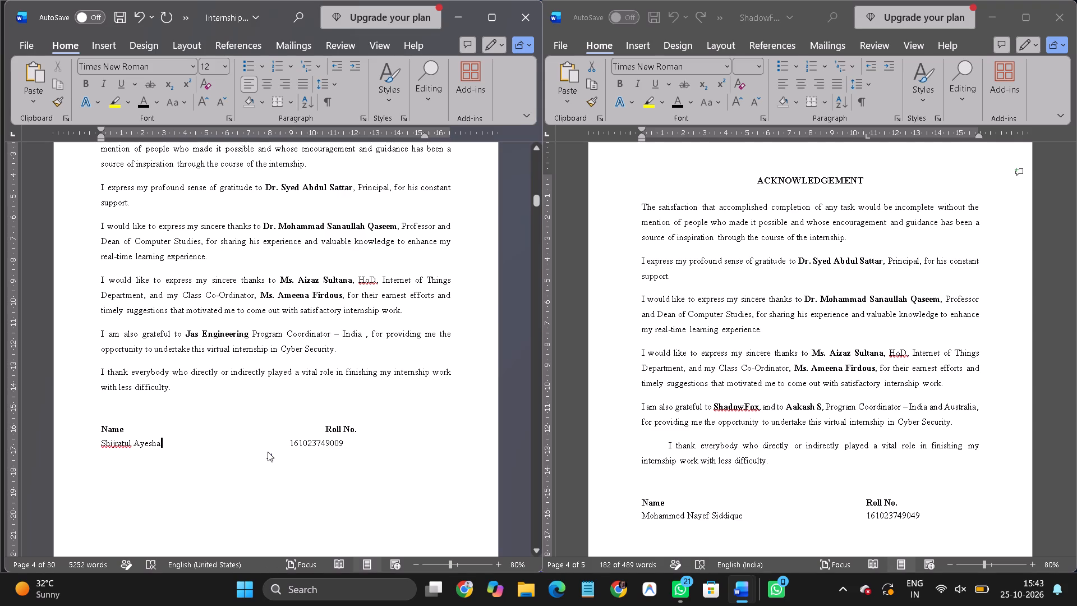
# Add one more tab before the roll number so it sits beneath the Roll No. label again.
pyautogui.click(271, 442)
pyautogui.press('Tab')
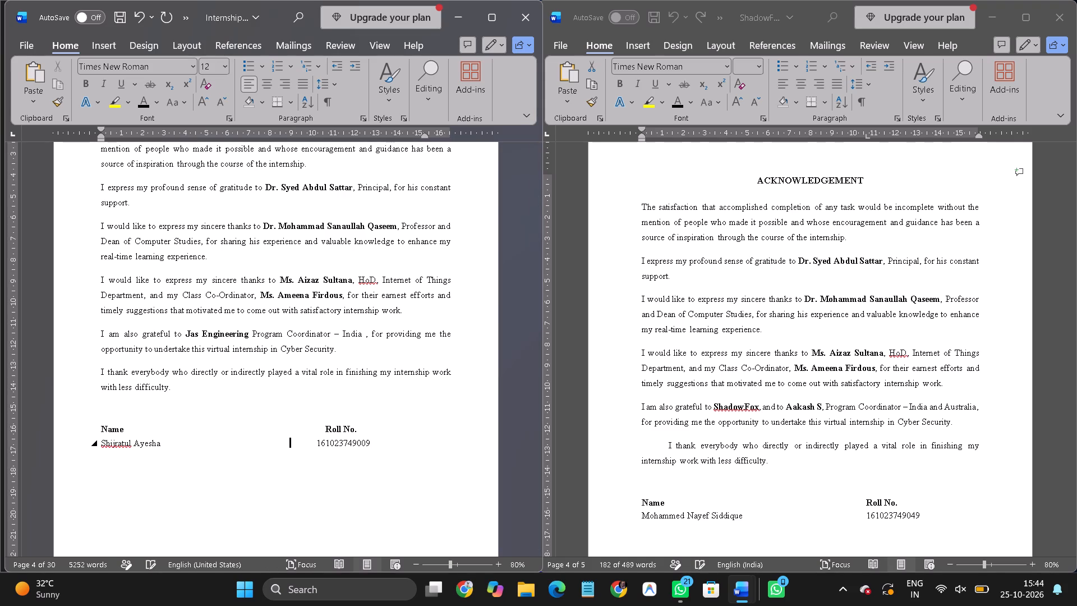
# Compare the pages after the Acknowledgement in both reports, from the Abstract and Table of Contents to ShadowFox's Contents page.
pyautogui.scroll(-2, 301, 484)
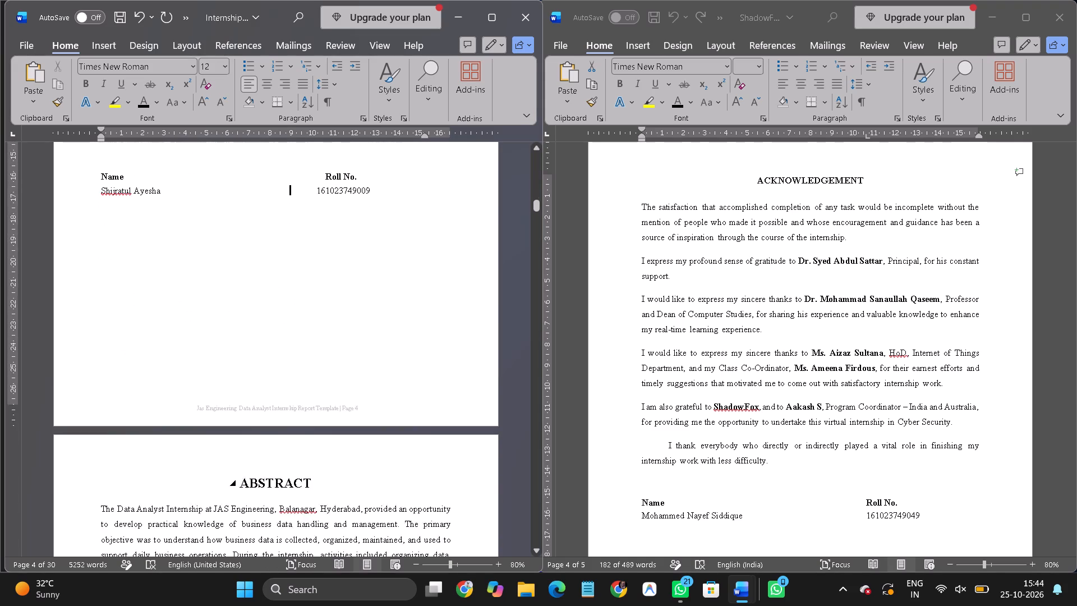
pyautogui.scroll(-2, 301, 484)
pyautogui.scroll(-2, 712, 365)
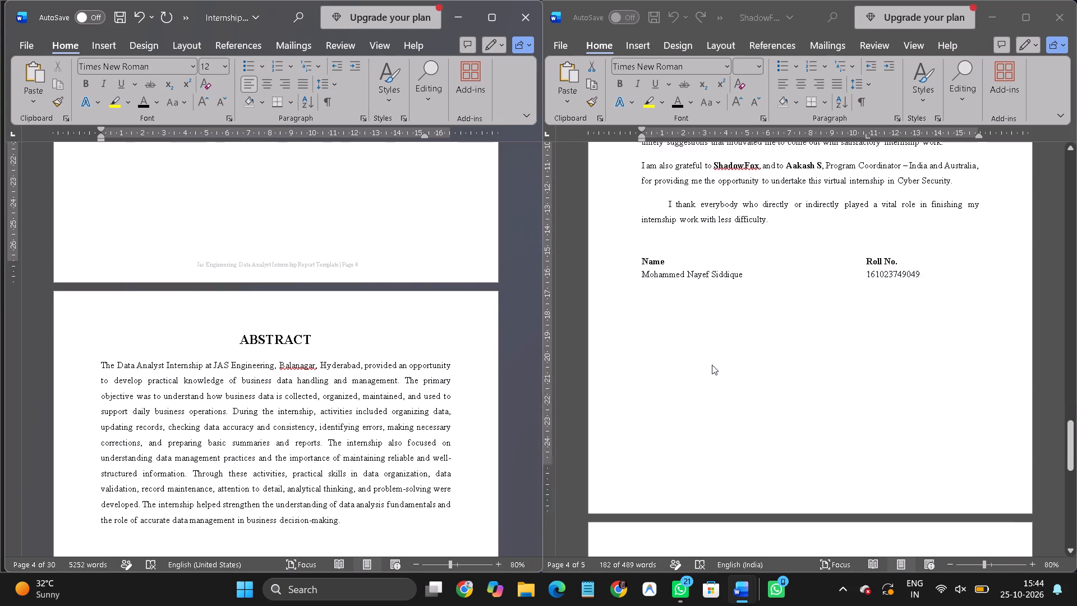
pyautogui.scroll(-3, 712, 365)
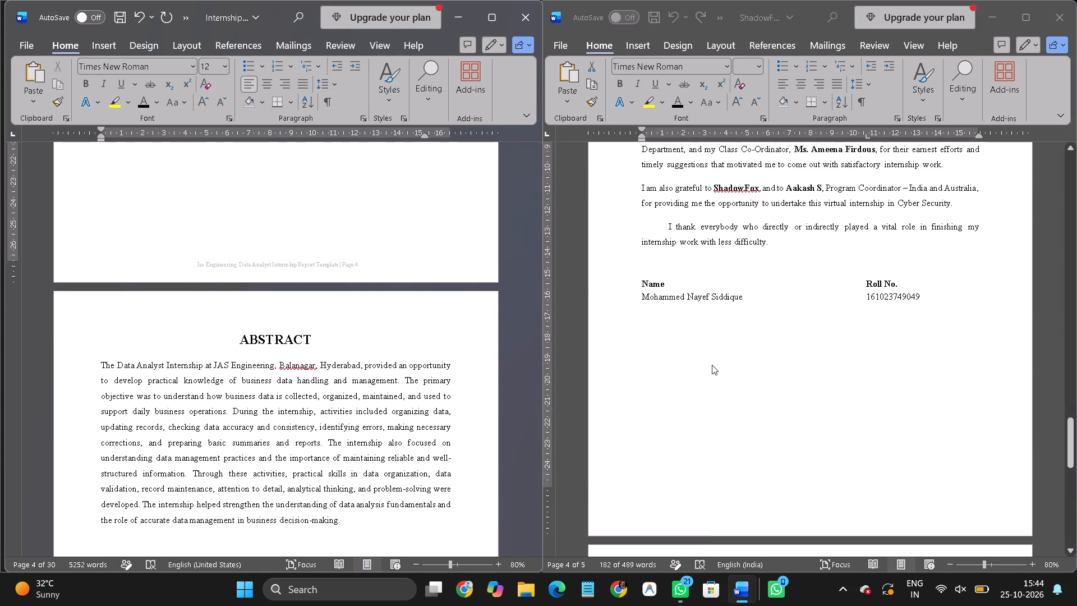
pyautogui.scroll(-1, 712, 365)
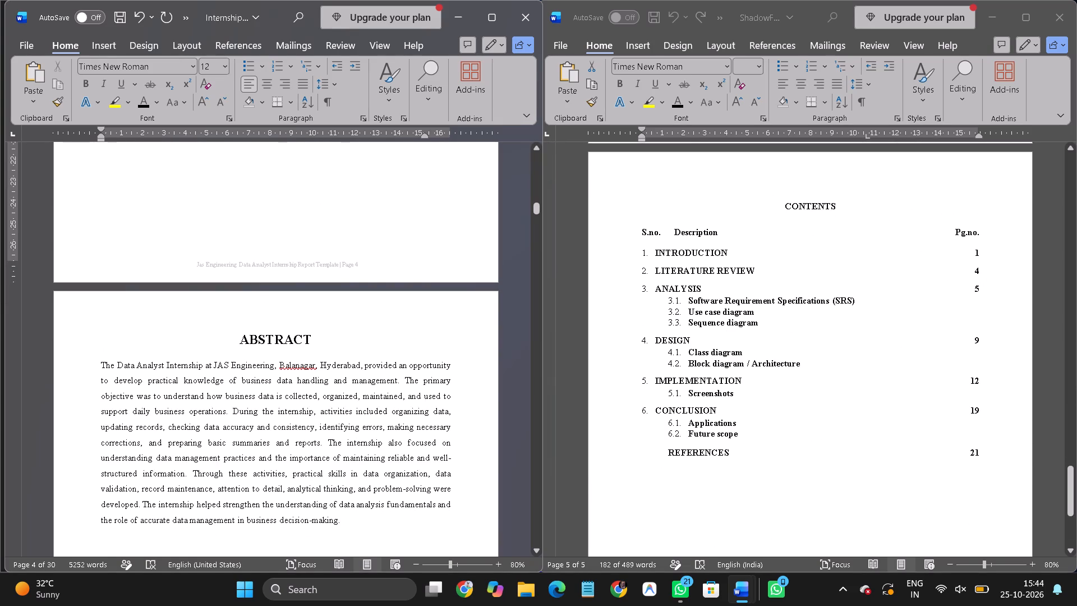
pyautogui.scroll(-3, 417, 365)
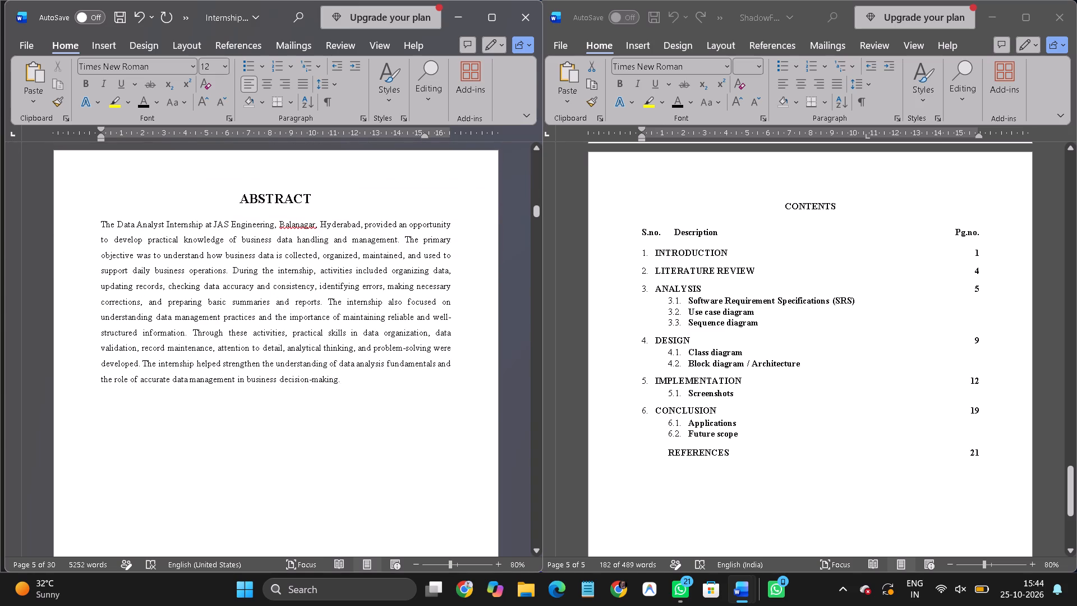
pyautogui.scroll(-6, 417, 365)
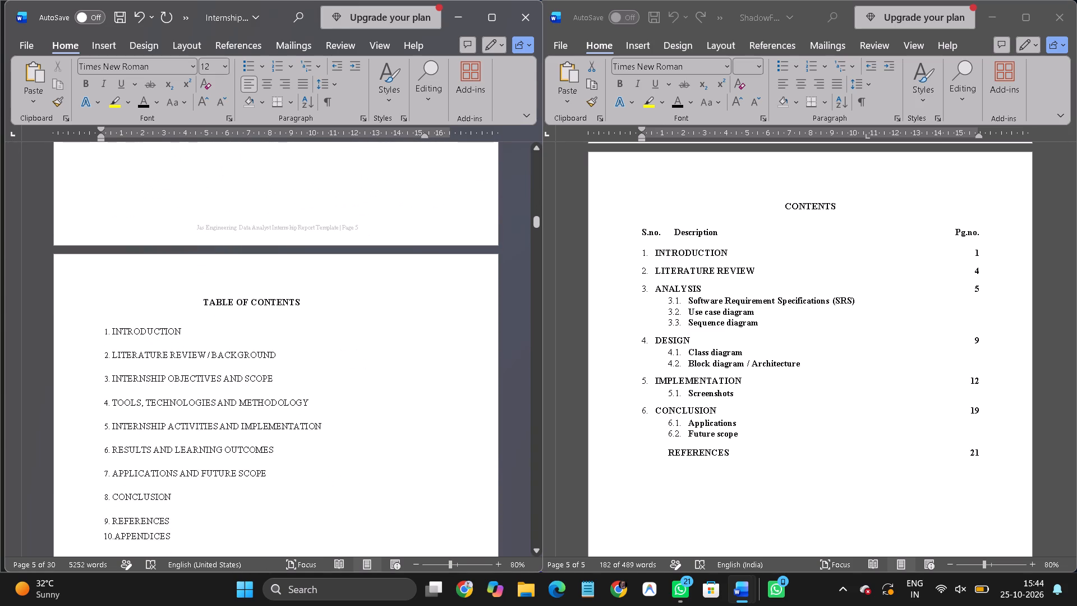
pyautogui.scroll(-7, 766, 369)
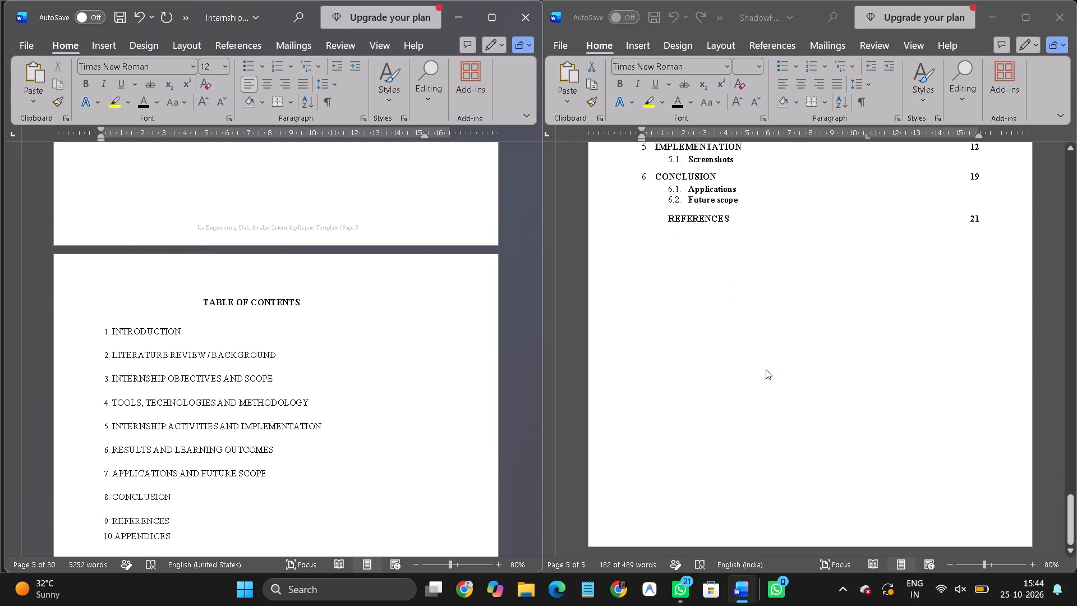
pyautogui.scroll(-4, 766, 369)
pyautogui.scroll(6, 766, 369)
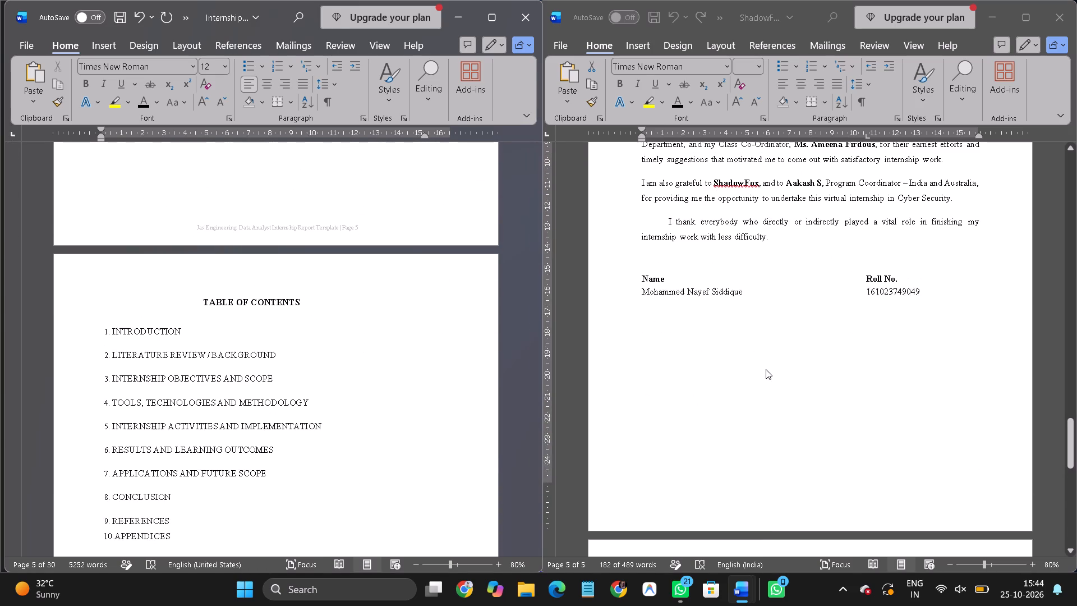
pyautogui.scroll(-4, 766, 369)
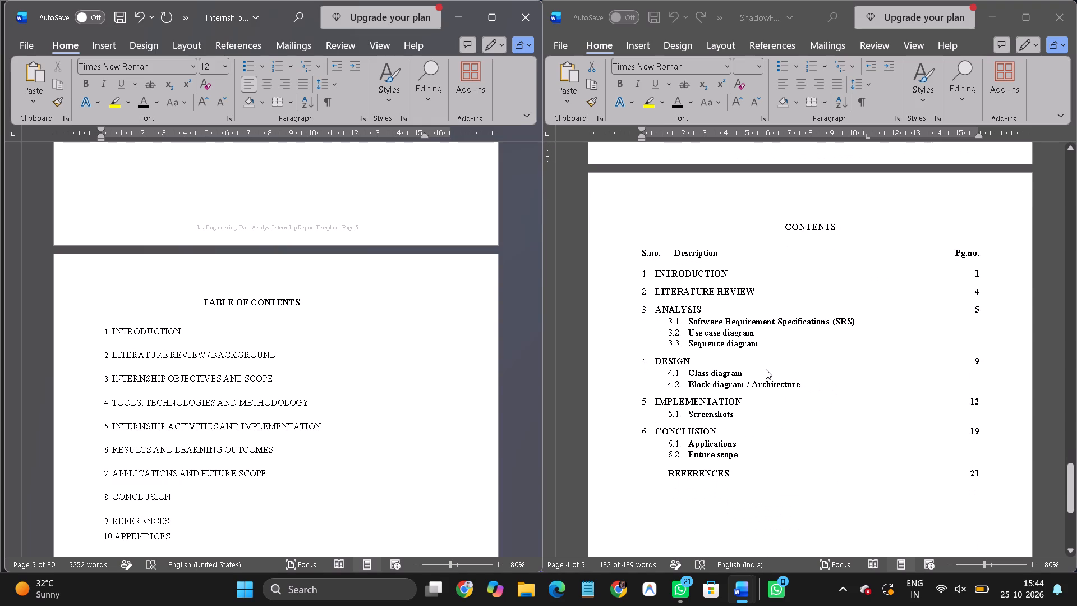
pyautogui.scroll(-1, 355, 341)
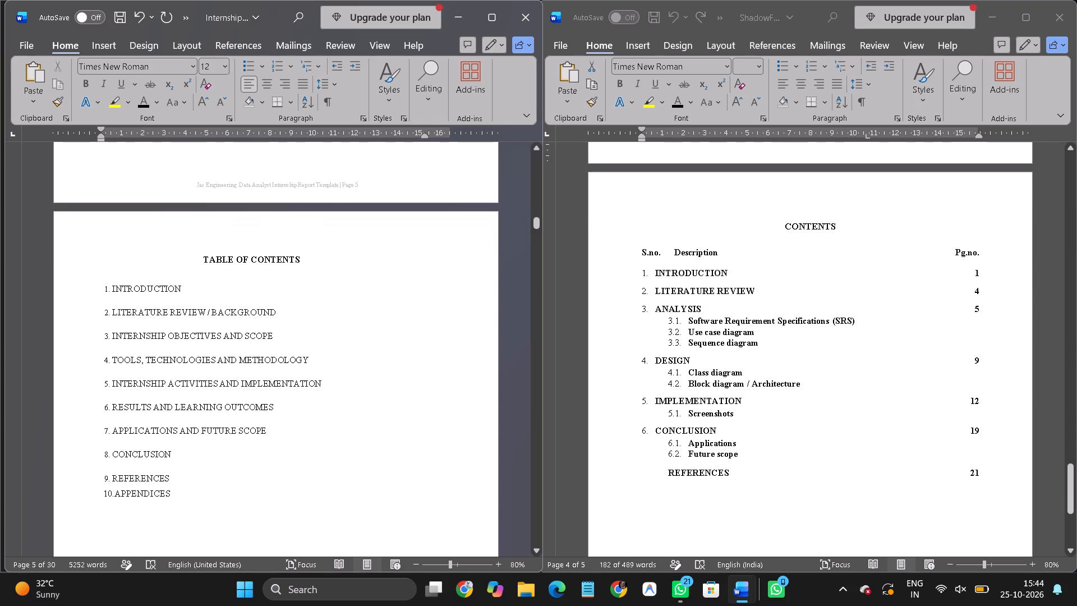
pyautogui.scroll(-1, 355, 341)
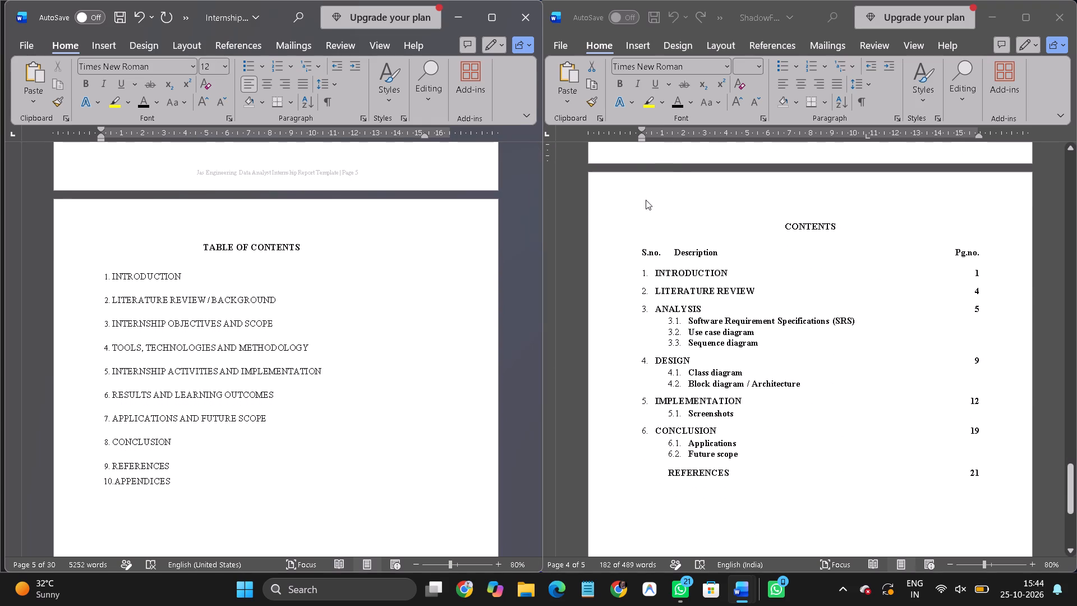
# Replace the TABLE OF CONTENTS heading and its ten-item list with the CONTENTS listing copied from the ShadowFox report.
pyautogui.moveTo(624, 204); pyautogui.dragTo(633, 210)
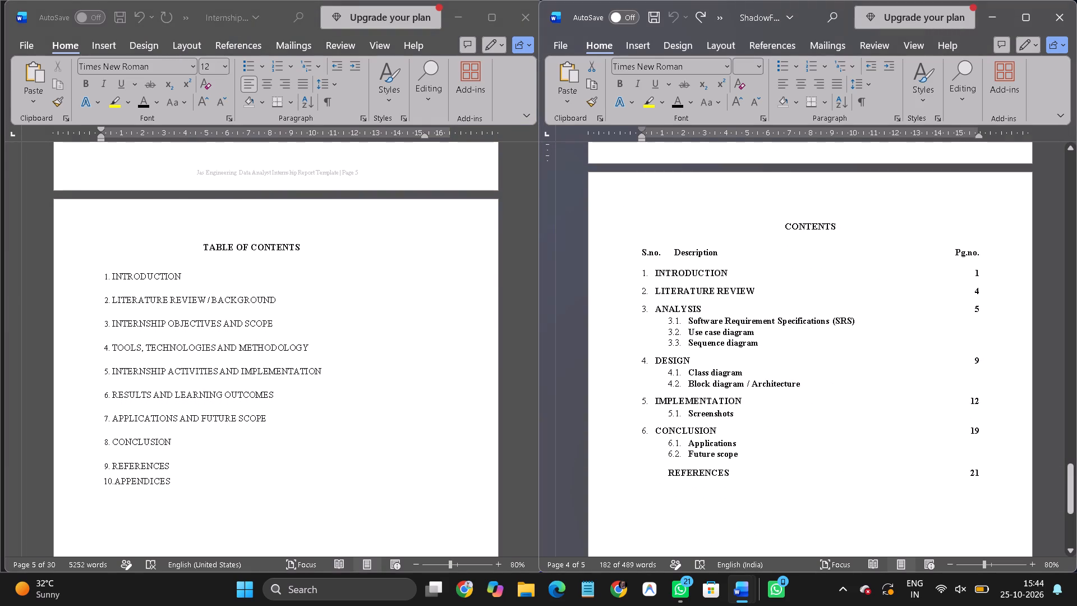
pyautogui.moveTo(633, 210); pyautogui.dragTo(633, 212)
pyautogui.moveTo(633, 212); pyautogui.dragTo(983, 500)
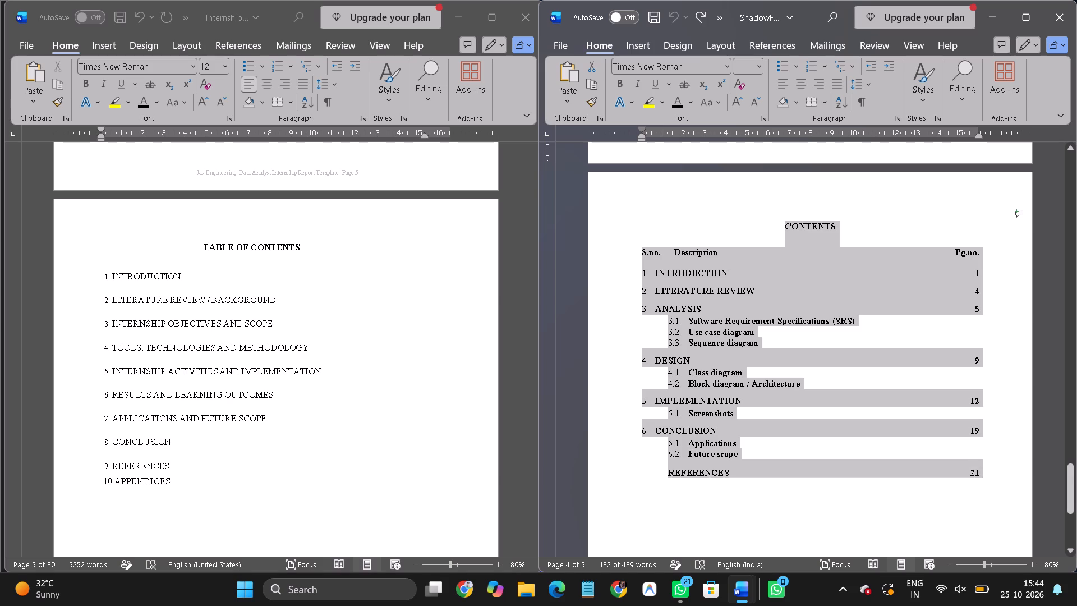
pyautogui.moveTo(983, 500); pyautogui.dragTo(1003, 494)
pyautogui.hotkey('ctrl', 'c')
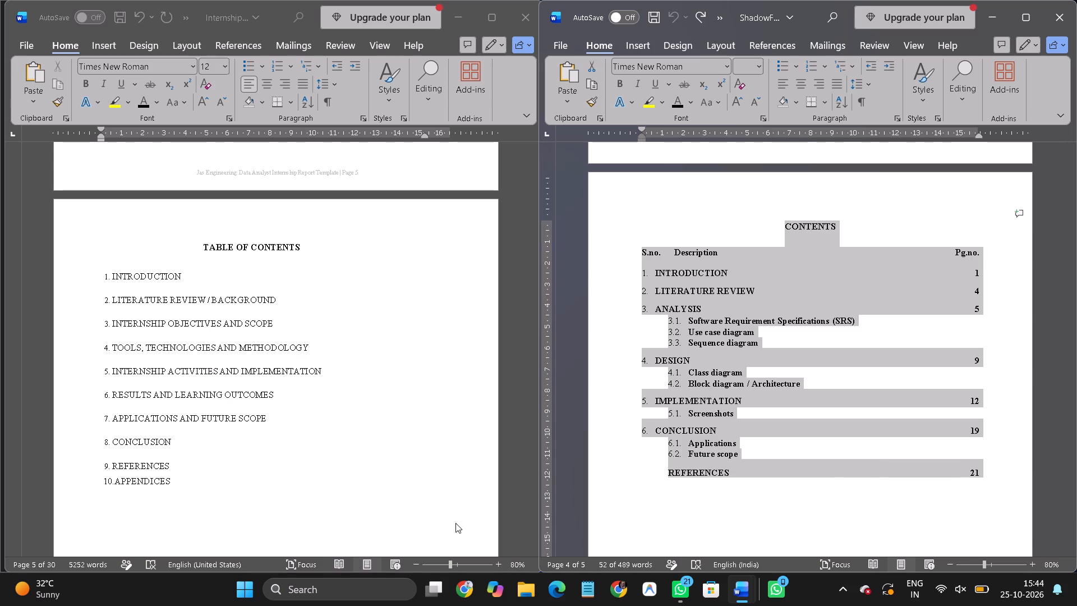
pyautogui.moveTo(461, 513); pyautogui.dragTo(462, 518)
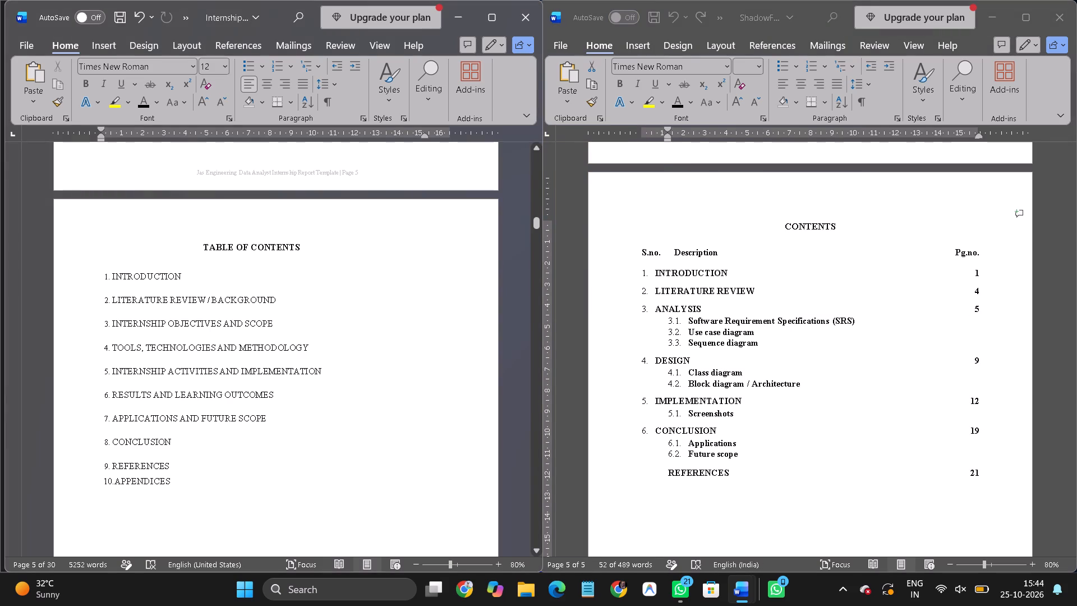
pyautogui.moveTo(462, 518); pyautogui.dragTo(466, 506)
pyautogui.moveTo(466, 506); pyautogui.dragTo(136, 236)
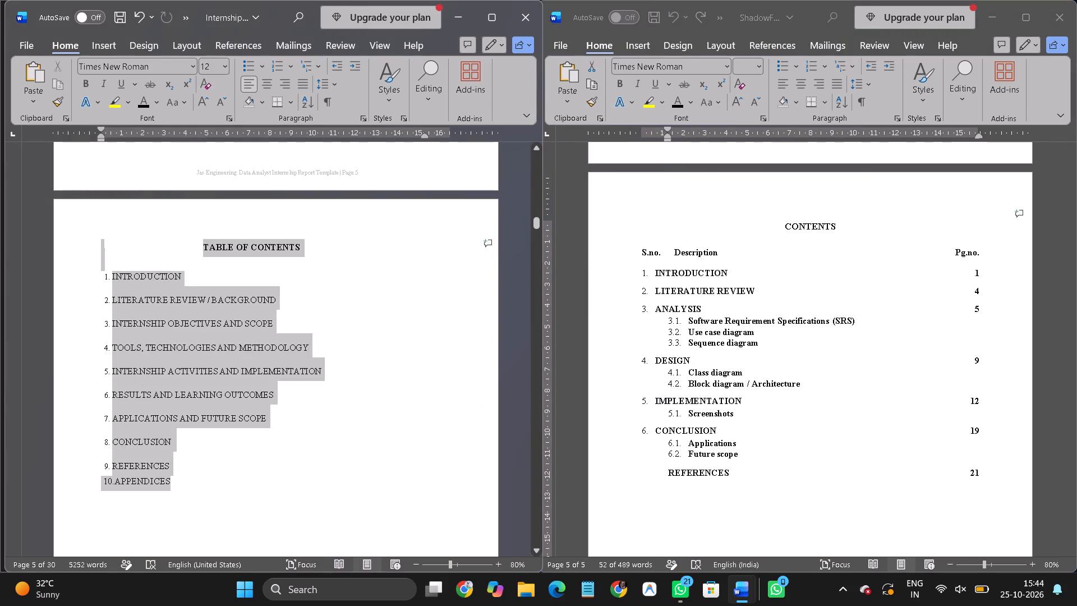
pyautogui.moveTo(136, 236); pyautogui.dragTo(141, 247)
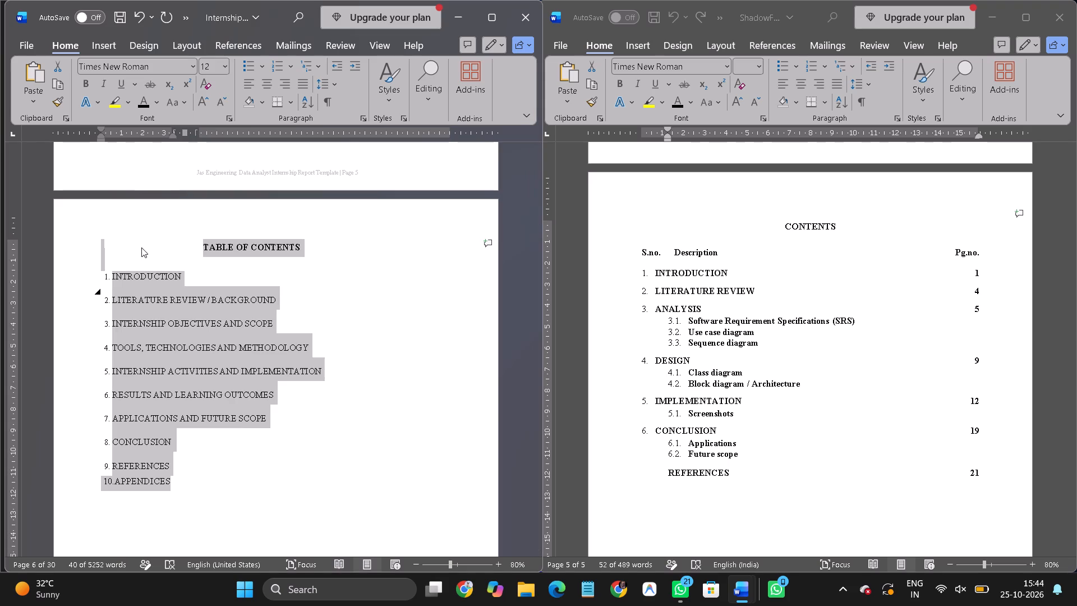
pyautogui.hotkey('ctrl', 'v')
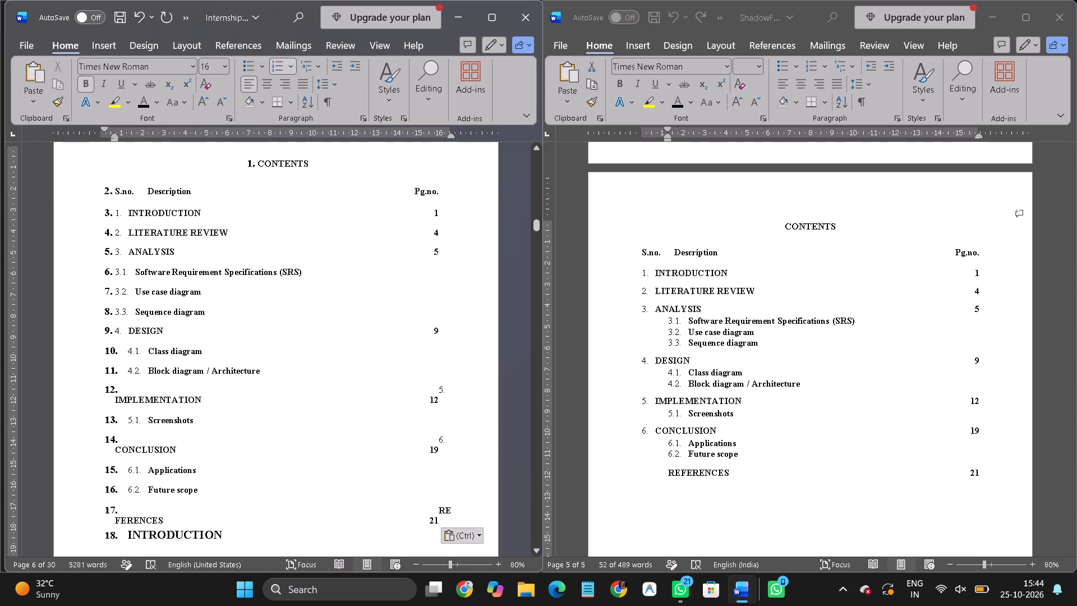
# Push the INTRODUCTION heading below the pasted contents onto the following page with blank lines and remove its automatic list number.
pyautogui.press('Return')
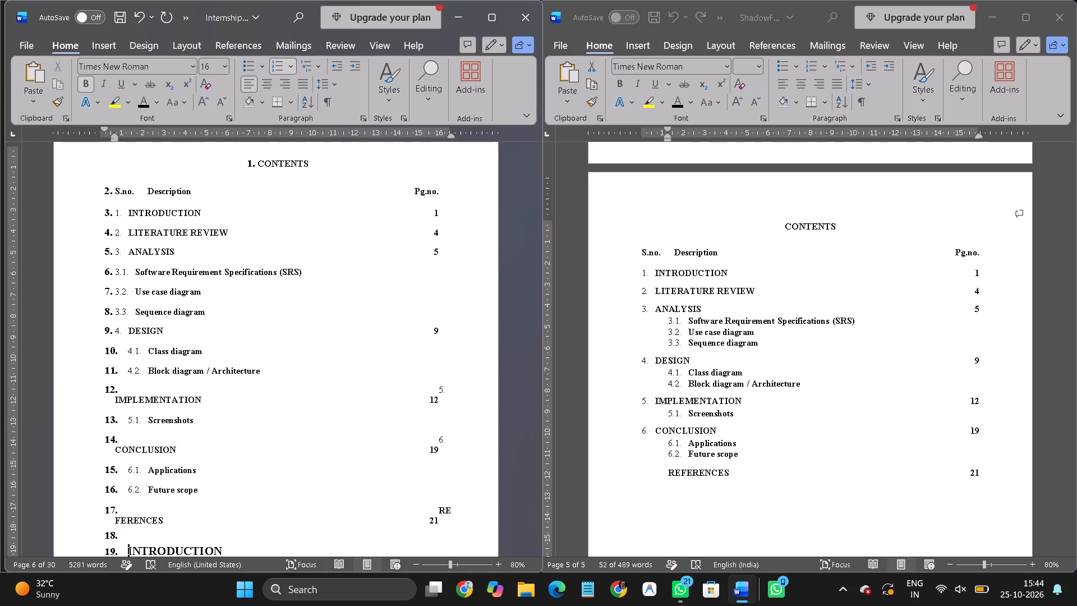
pyautogui.press('Return')
pyautogui.press('Return')
pyautogui.press('Return')
pyautogui.press('Return')
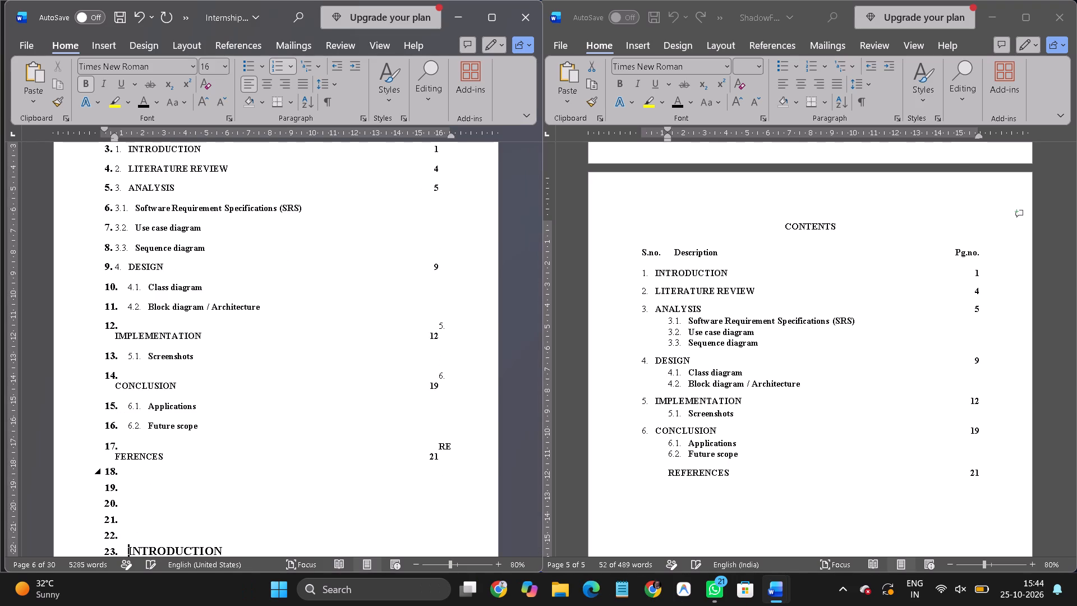
pyautogui.press('Return')
pyautogui.press('Return')
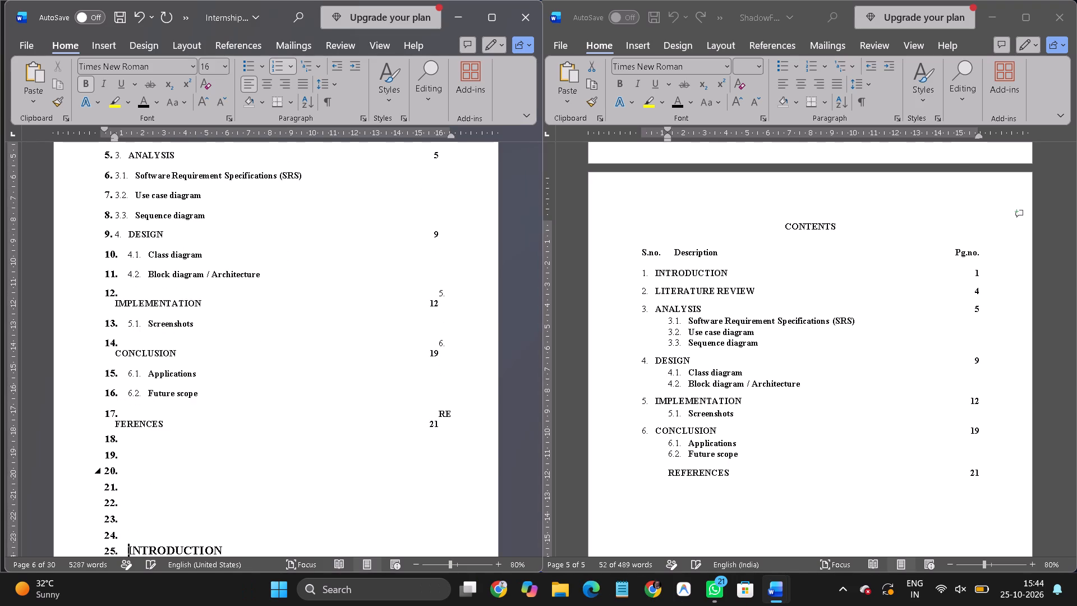
pyautogui.press('Return')
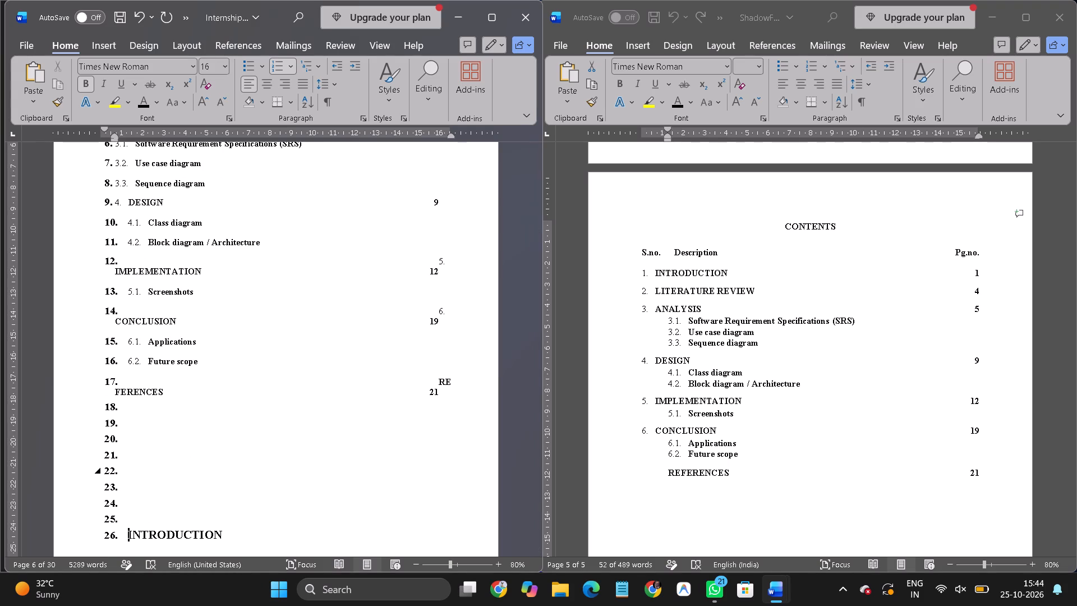
pyautogui.press('BackSpace')
pyautogui.press('BackSpace')
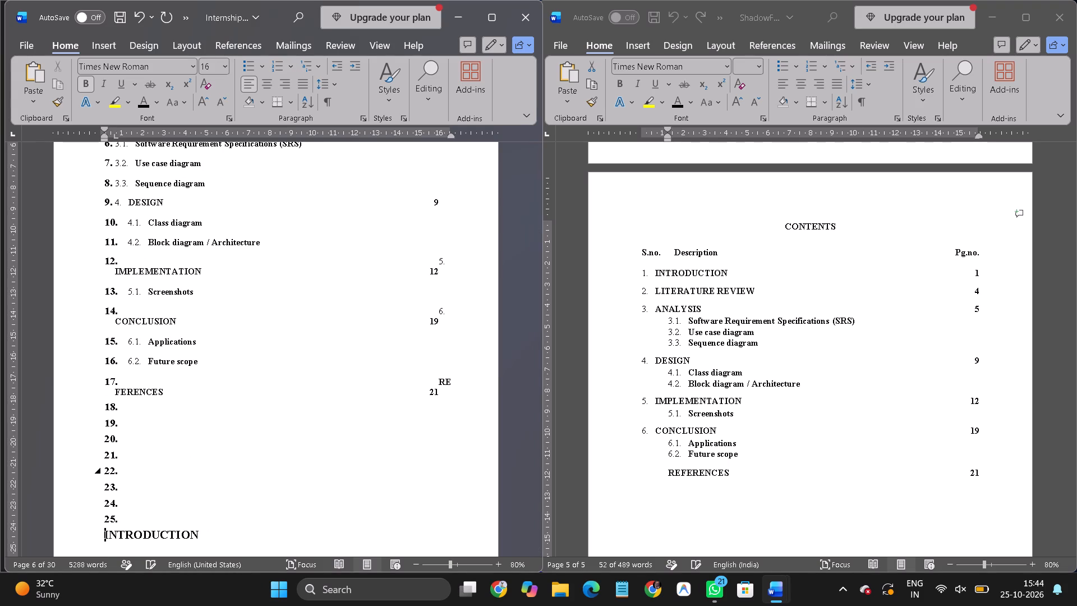
pyautogui.press('Return')
pyautogui.press('Return')
pyautogui.press('Return')
pyautogui.press('Return')
pyautogui.press('Return')
pyautogui.press('BackSpace')
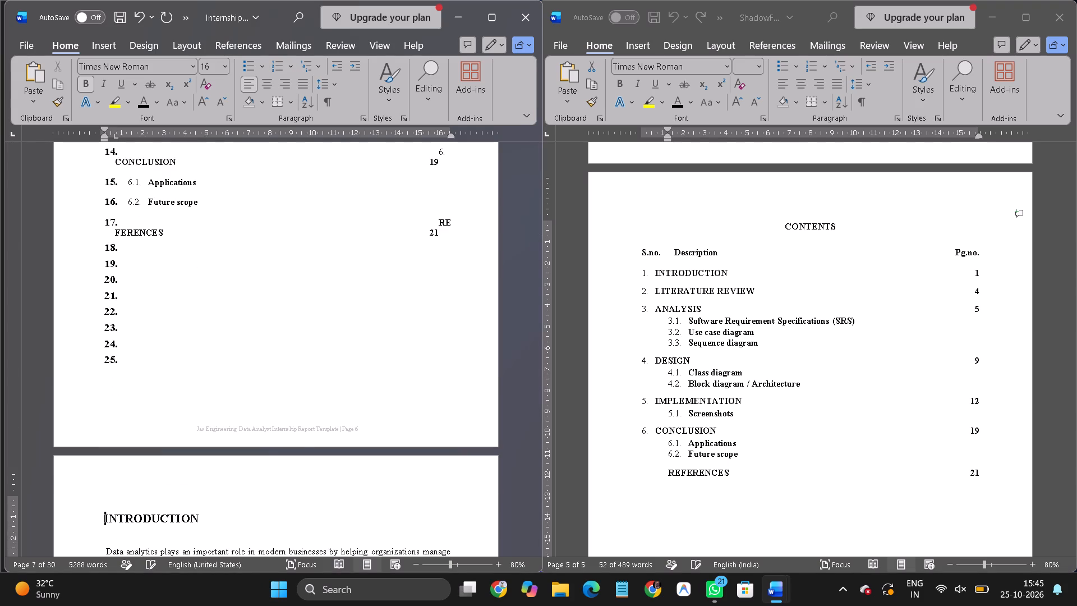
pyautogui.press('BackSpace')
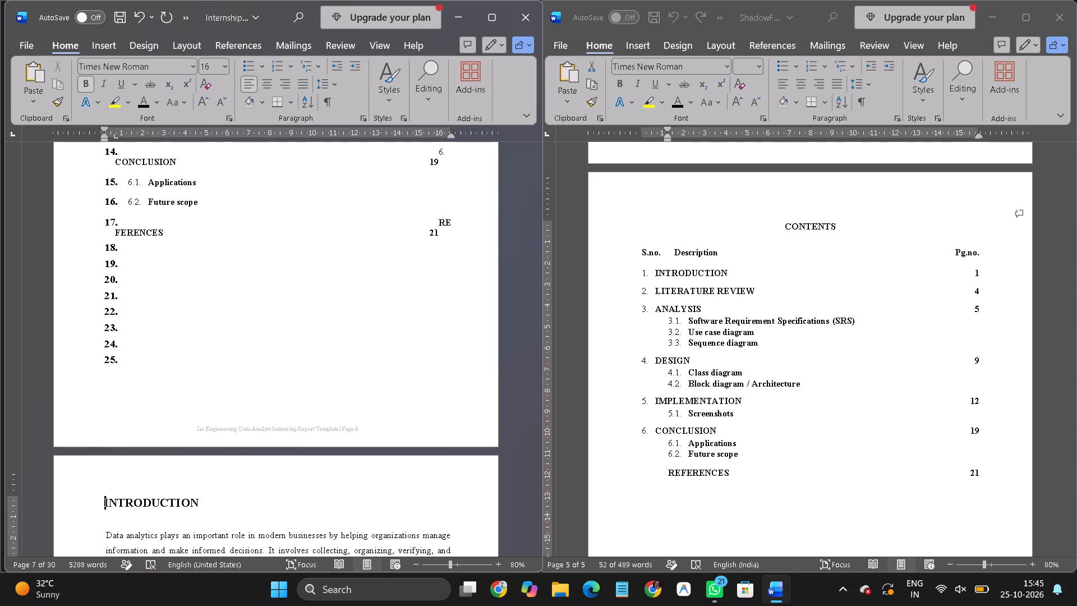
# Number the INTRODUCTION heading as 1.
pyautogui.scroll(-3, 157, 488)
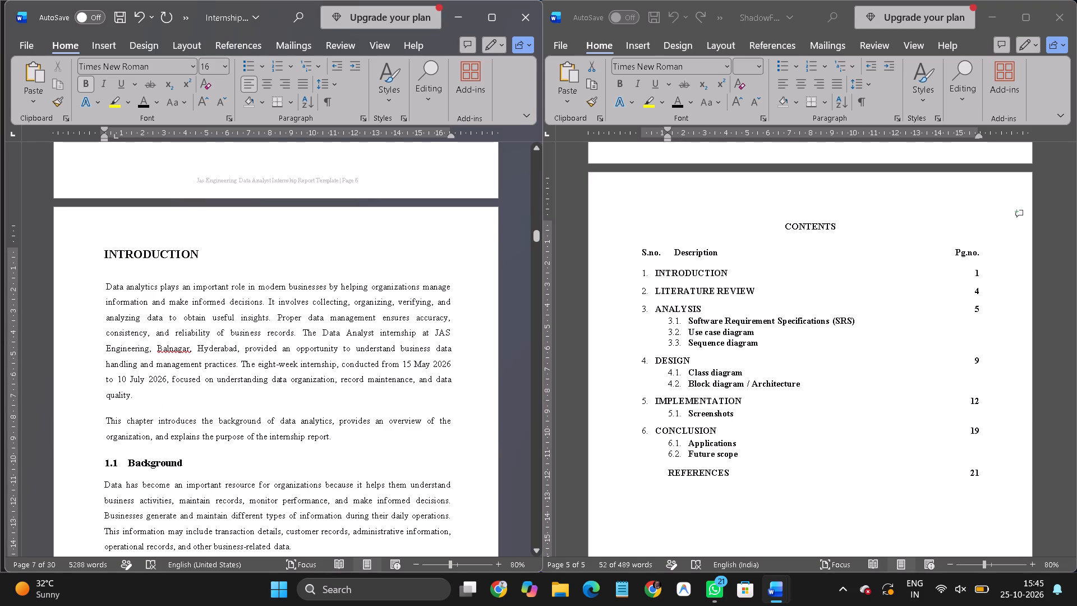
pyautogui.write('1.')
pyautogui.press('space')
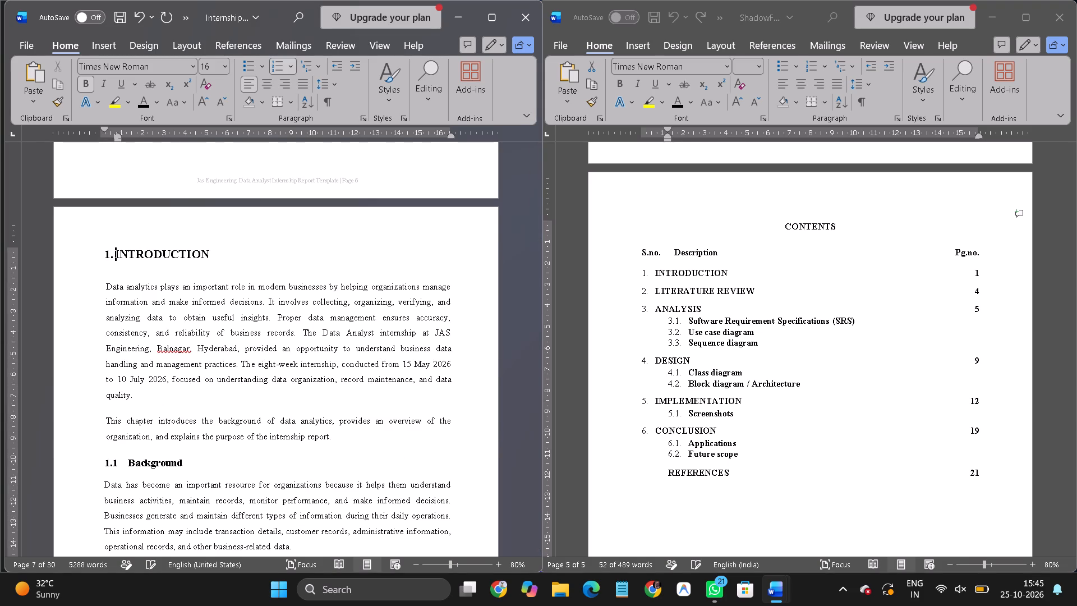
# Delete the numbered blank lines 18 to 25 left below the REFERENCES entry of the pasted contents.
pyautogui.scroll(2, 257, 341)
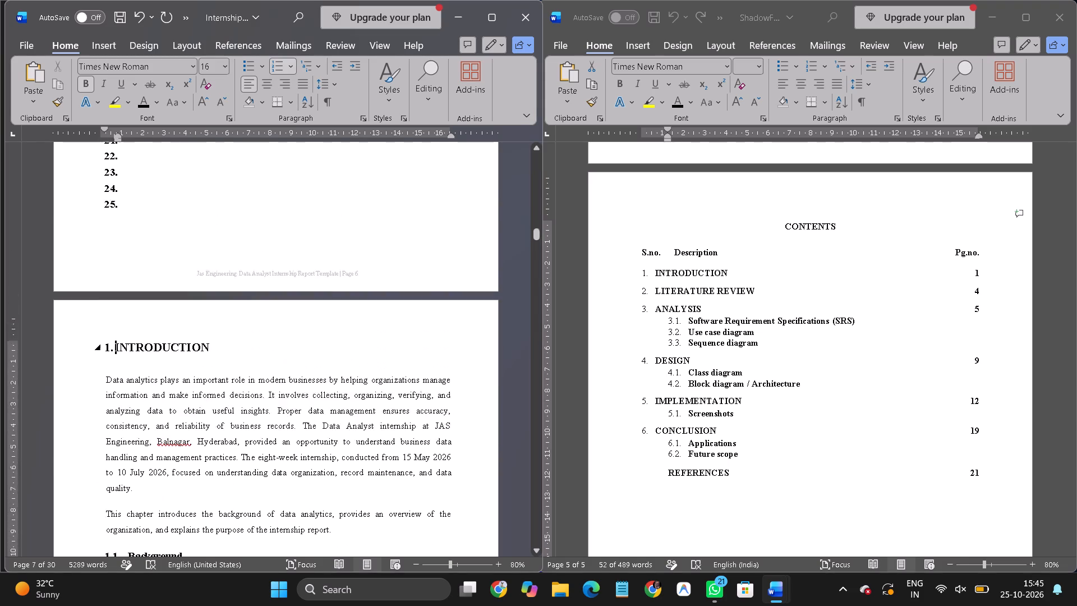
pyautogui.scroll(2, 257, 341)
pyautogui.moveTo(190, 385); pyautogui.dragTo(160, 312)
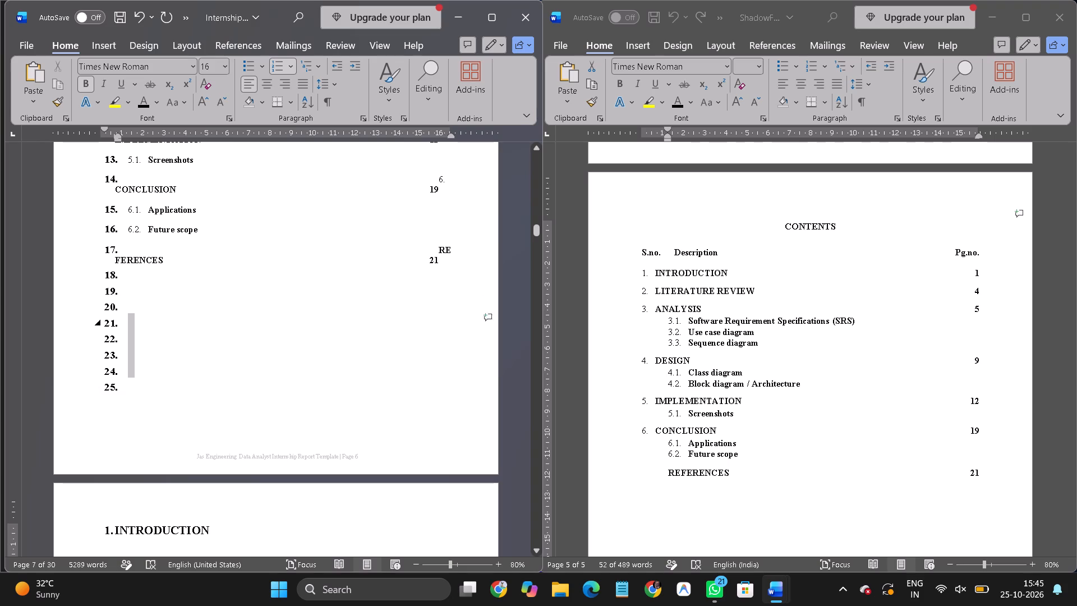
pyautogui.moveTo(160, 312); pyautogui.dragTo(149, 284)
pyautogui.press('BackSpace')
pyautogui.press('BackSpace')
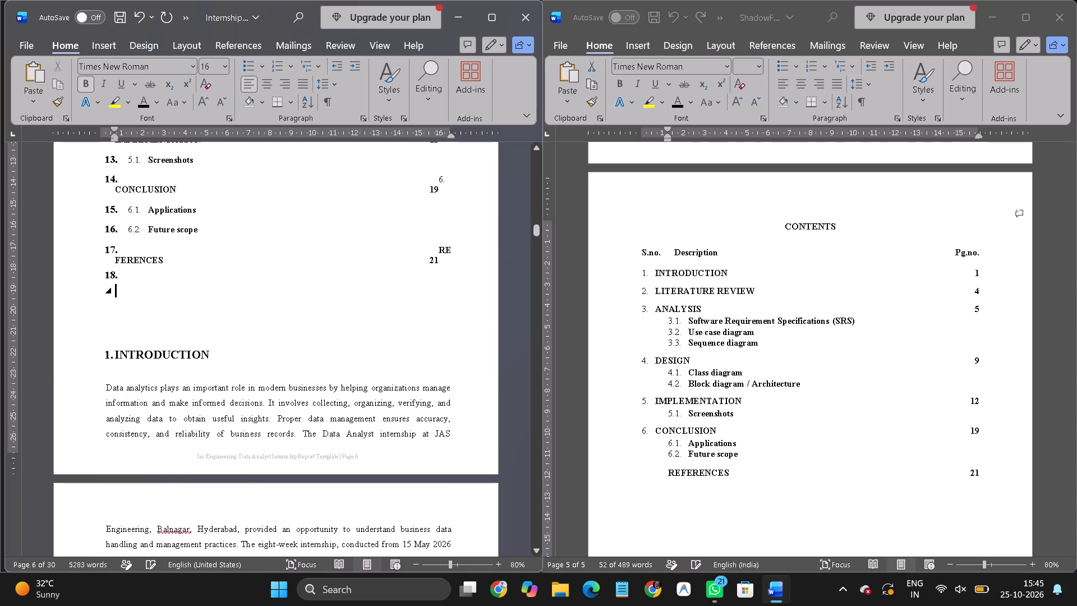
pyautogui.press('BackSpace')
pyautogui.press('BackSpace')
pyautogui.press('BackSpace')
pyautogui.press('BackSpace')
pyautogui.press('BackSpace')
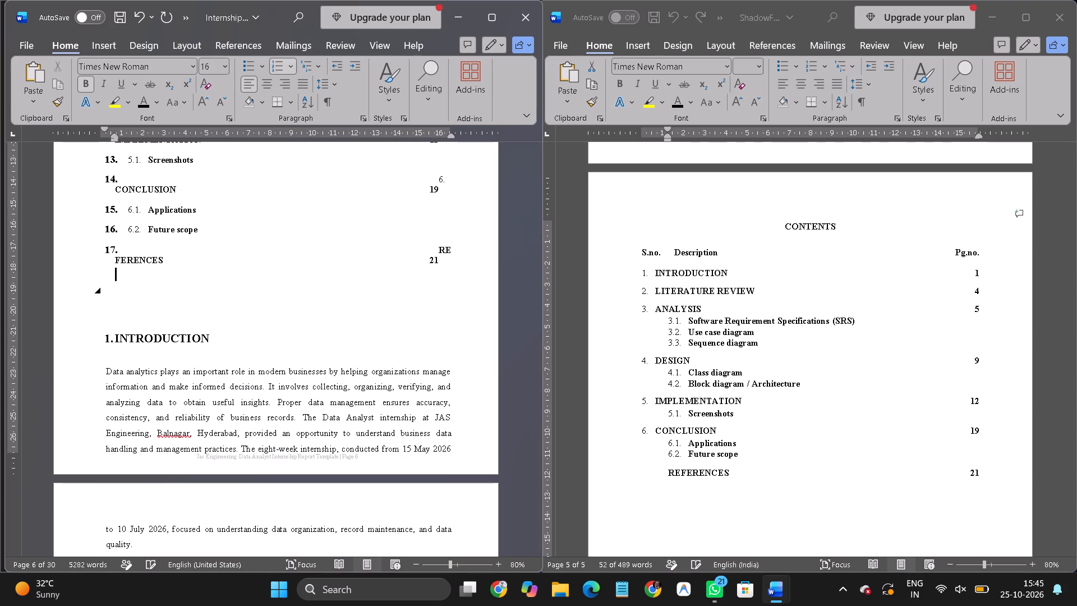
# Insert unnumbered blank lines below the contents listing so the INTRODUCTION heading starts on the following page.
pyautogui.press('Return')
pyautogui.press('Return')
pyautogui.press('Return')
pyautogui.press('Return')
pyautogui.press('Return')
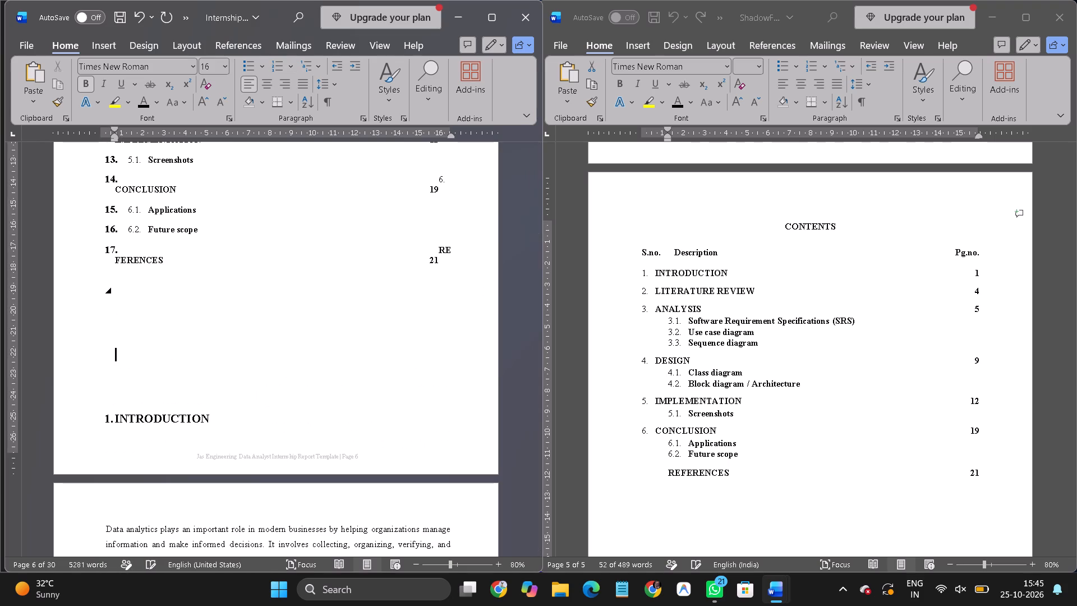
pyautogui.press('Return')
pyautogui.press('Return')
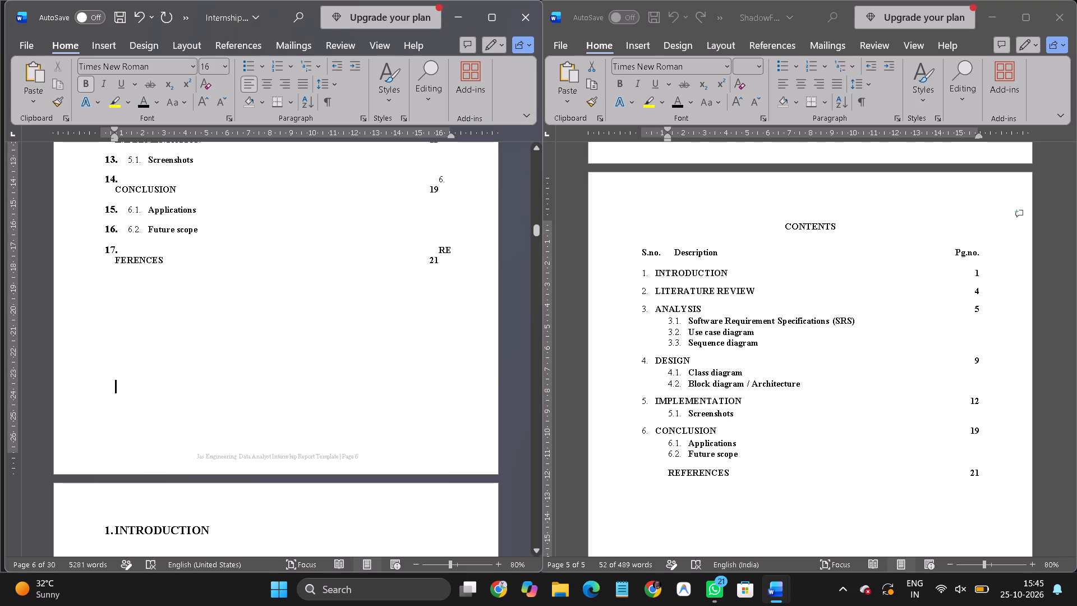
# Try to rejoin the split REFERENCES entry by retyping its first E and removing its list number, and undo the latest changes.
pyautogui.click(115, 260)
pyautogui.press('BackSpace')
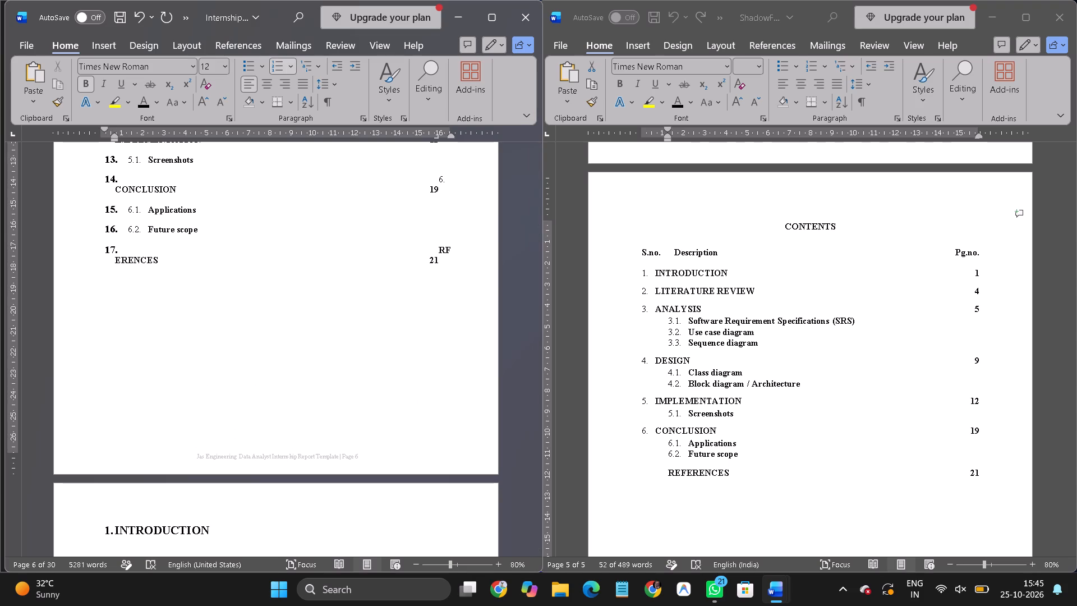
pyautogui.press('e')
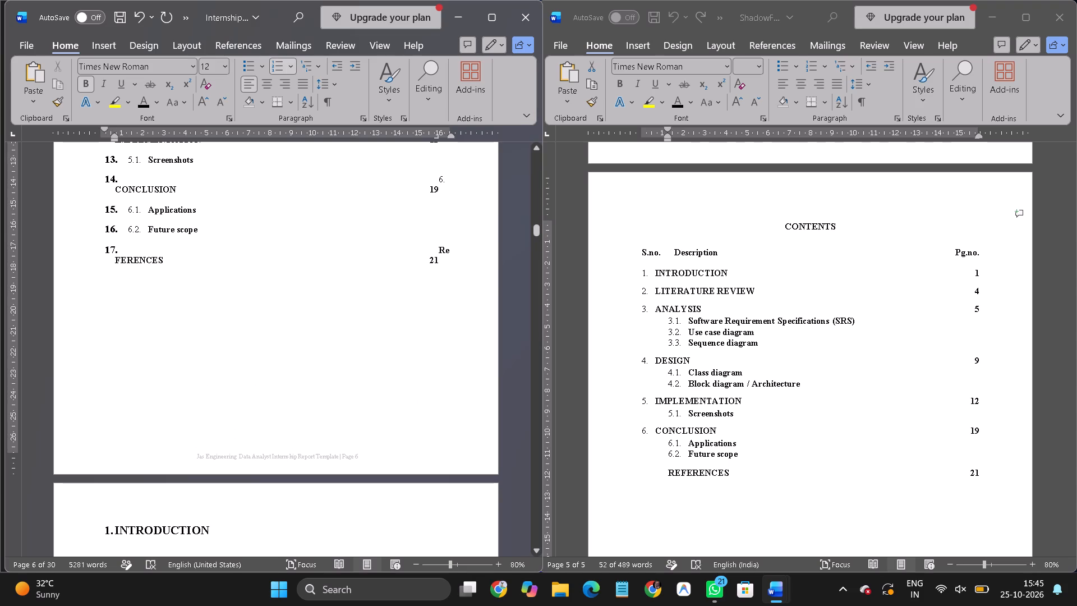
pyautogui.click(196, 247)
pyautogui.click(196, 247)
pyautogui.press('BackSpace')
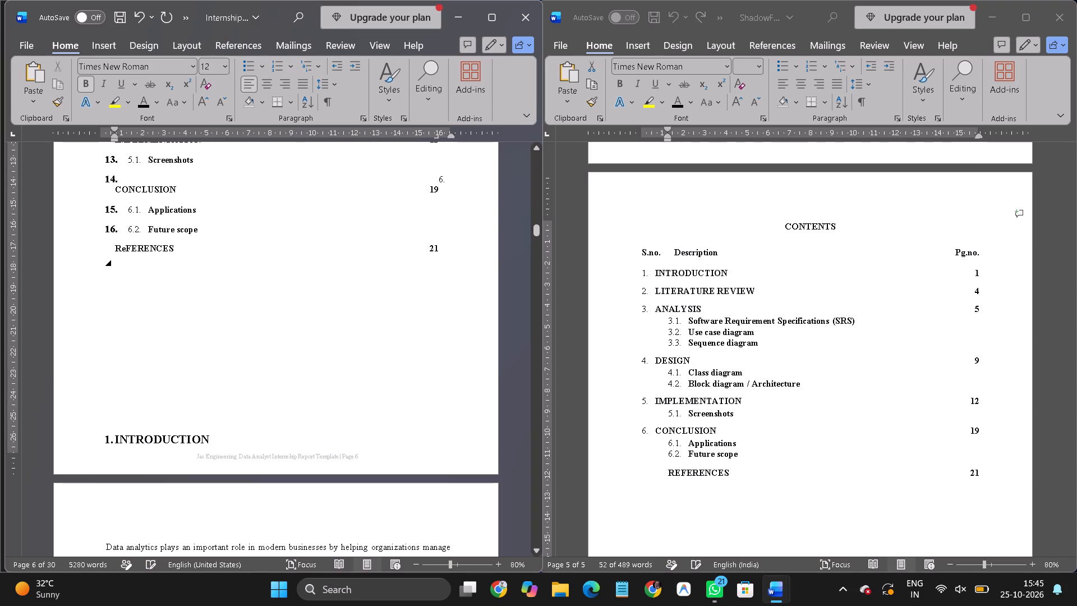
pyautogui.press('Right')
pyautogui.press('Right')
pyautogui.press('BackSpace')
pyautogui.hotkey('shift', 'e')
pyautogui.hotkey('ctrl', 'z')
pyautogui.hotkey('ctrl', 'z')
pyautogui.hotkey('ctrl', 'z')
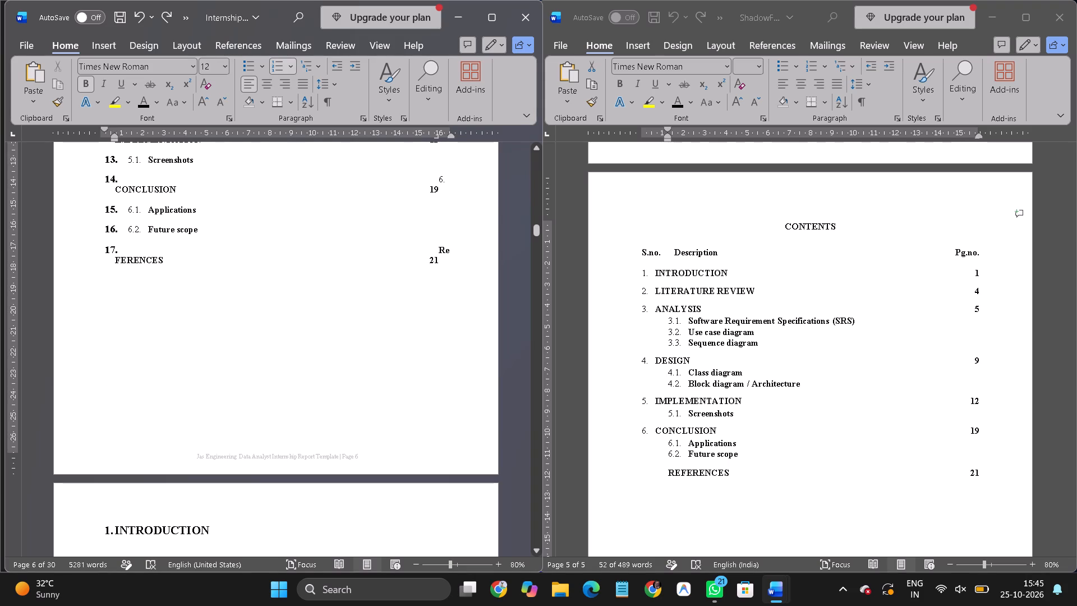
# Remove the automatic list numbering from the whole pasted listing, from the CONTENTS heading through REFERENCES.
pyautogui.scroll(2, 177, 257)
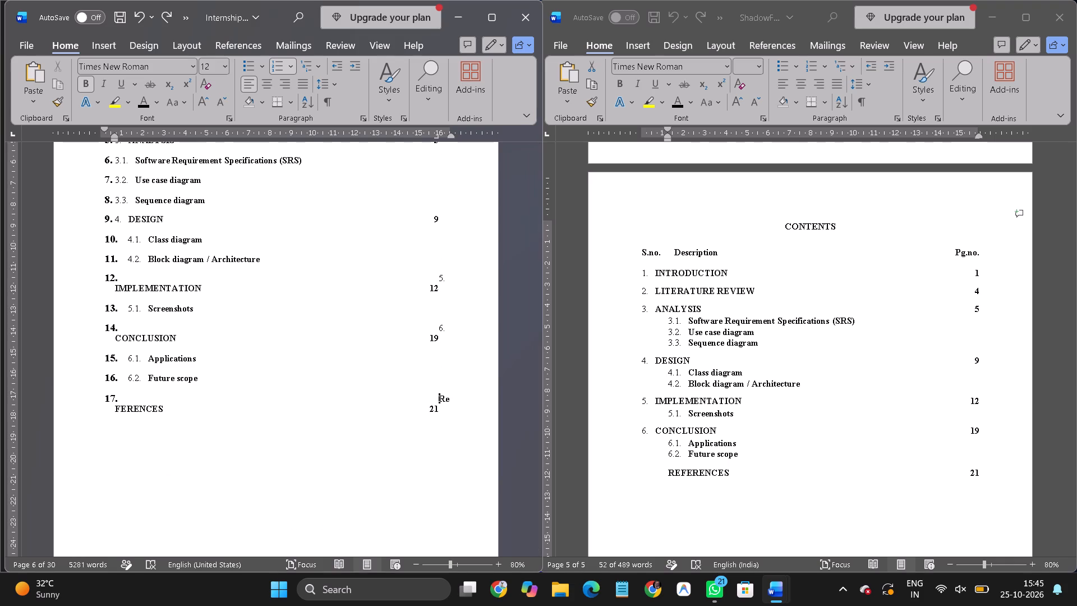
pyautogui.moveTo(419, 446); pyautogui.dragTo(407, 437)
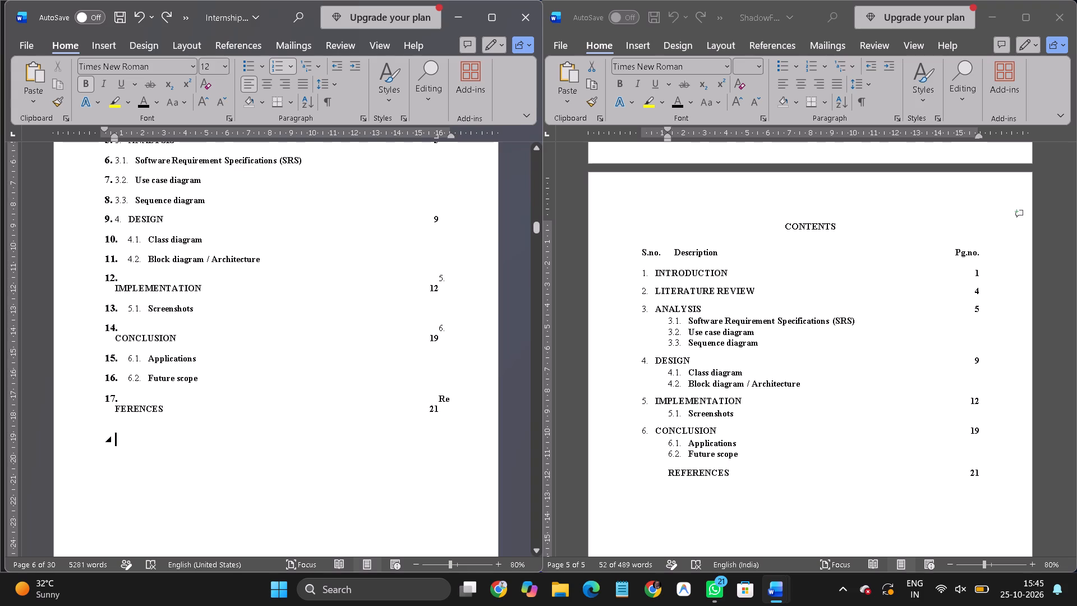
pyautogui.moveTo(407, 437); pyautogui.dragTo(121, 208)
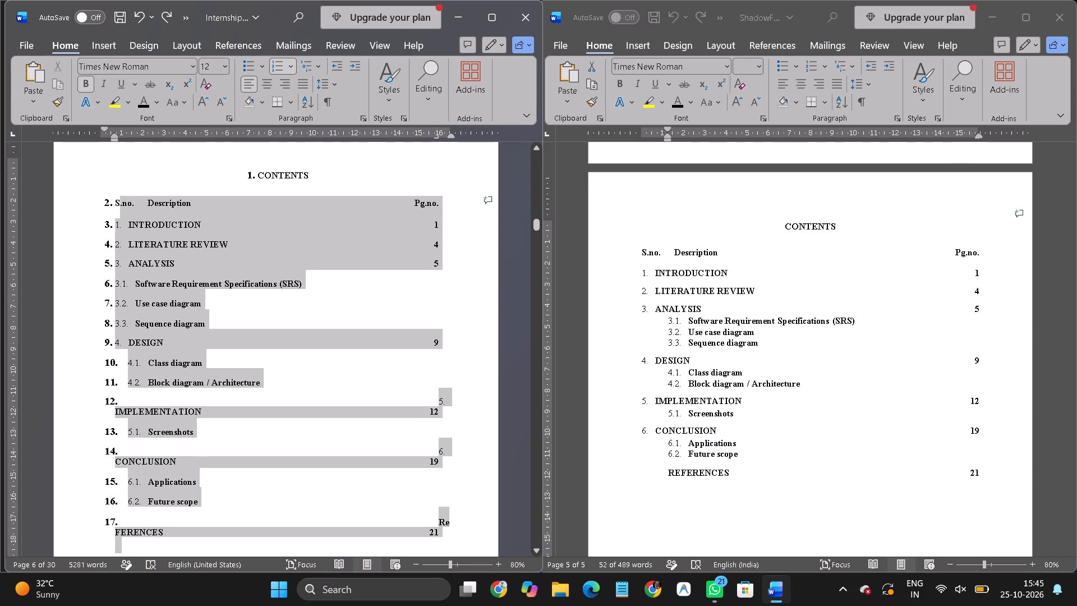
pyautogui.moveTo(121, 208); pyautogui.dragTo(114, 193)
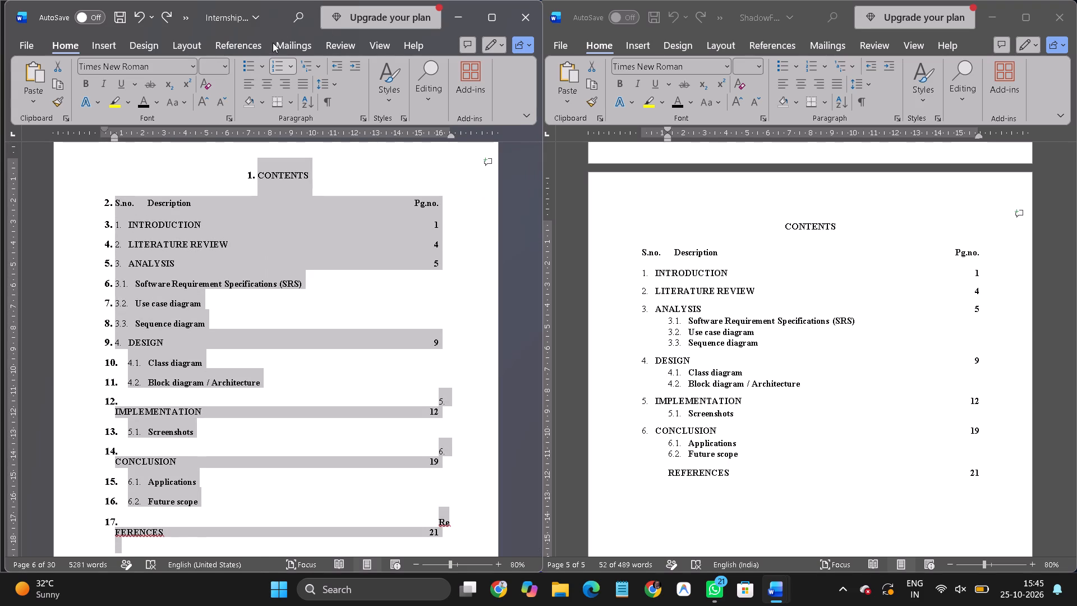
pyautogui.click(277, 63)
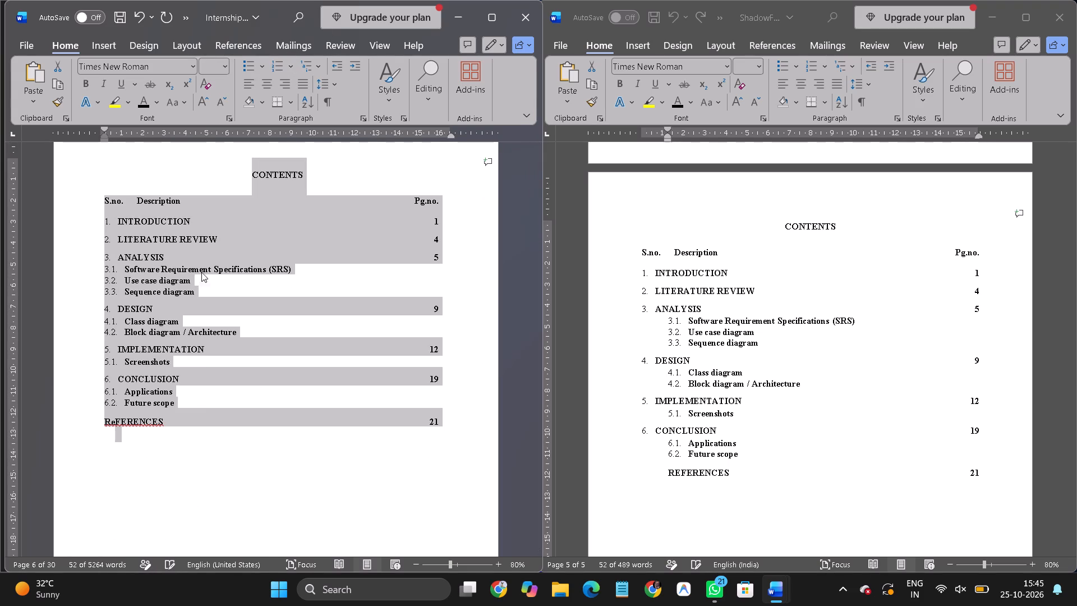
pyautogui.click(199, 470)
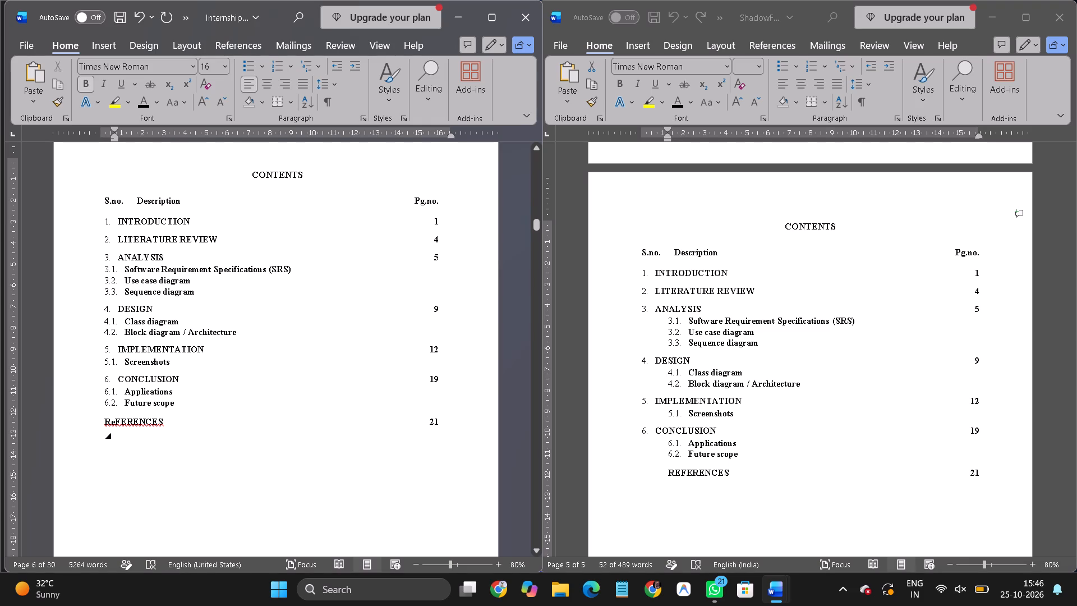
# Capitalise the lowercase e so the last contents entry reads REFERENCES.
pyautogui.click(114, 423)
pyautogui.press('BackSpace')
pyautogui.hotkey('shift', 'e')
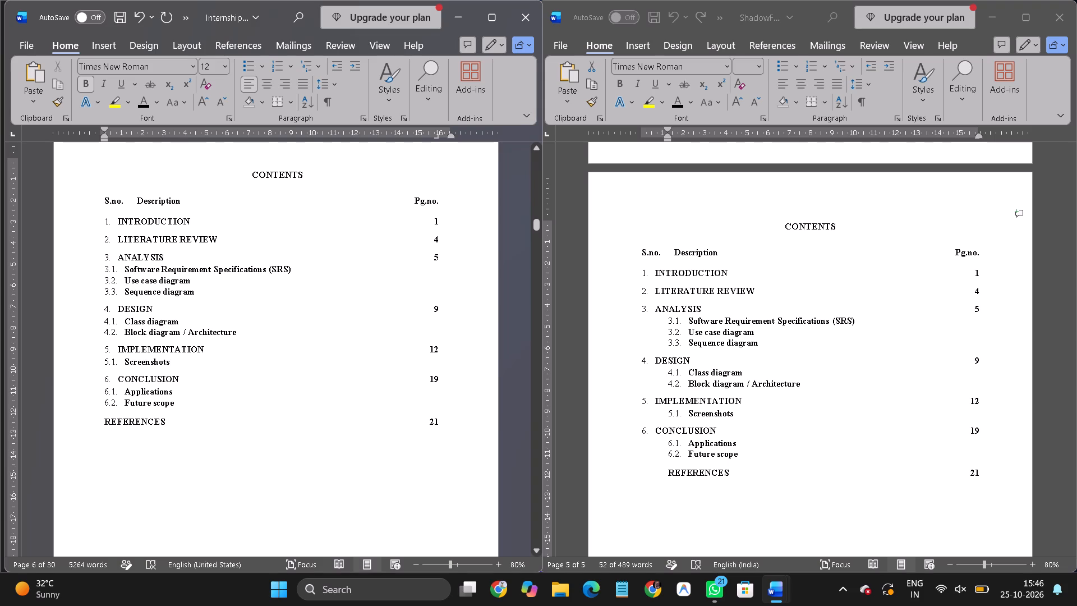
# Indent the REFERENCES entry with six spaces so it lines up with the chapter titles above.
pyautogui.click(102, 424)
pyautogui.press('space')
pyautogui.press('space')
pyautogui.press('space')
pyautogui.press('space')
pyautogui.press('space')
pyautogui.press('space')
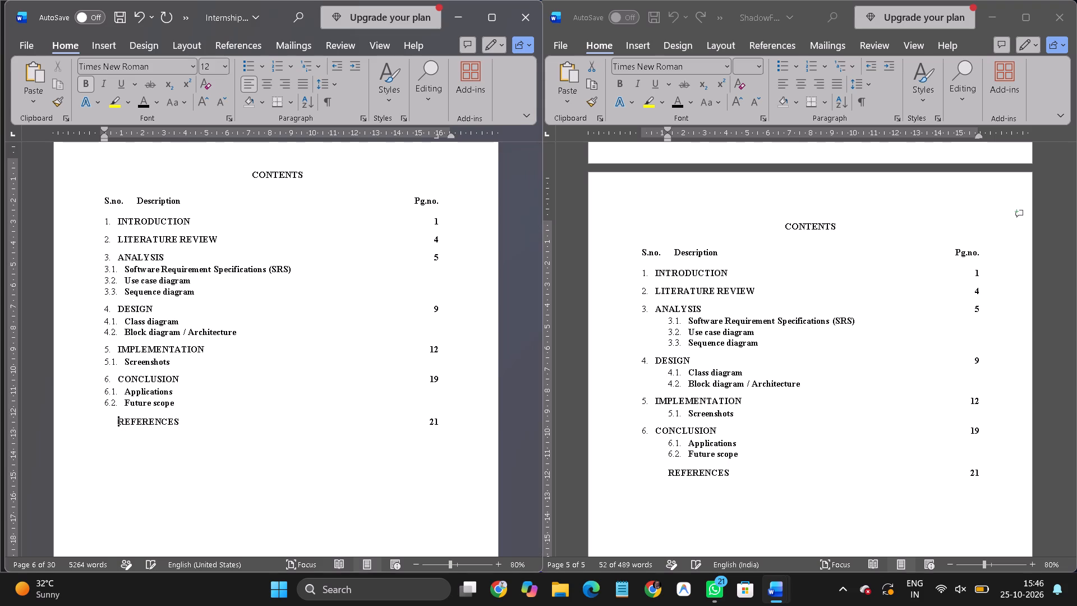
# Indent the CONCLUSION sub-entries 6.1 Applications and 6.2 Future scope by one tab stop each.
pyautogui.click(100, 392)
pyautogui.press('Tab')
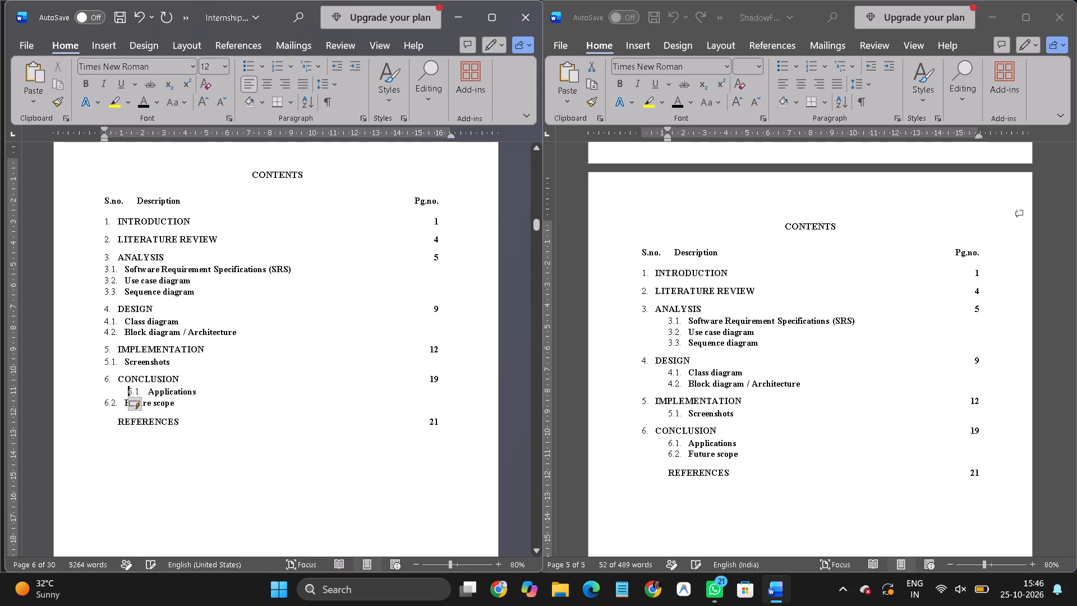
pyautogui.press('Left')
pyautogui.press('Left')
pyautogui.press('Right')
pyautogui.press('Right')
pyautogui.press('Down')
pyautogui.press('Left')
pyautogui.press('Left')
pyautogui.press('Left')
pyautogui.press('Left')
pyautogui.press('Left')
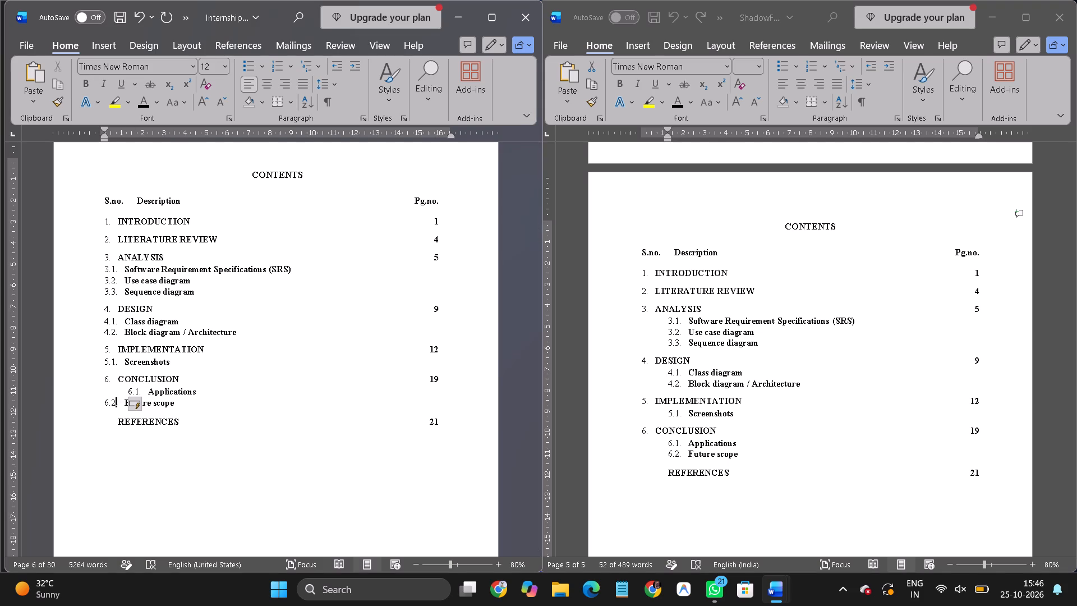
pyautogui.press('Left')
pyautogui.press('Left')
pyautogui.press('Left')
pyautogui.press('Tab')
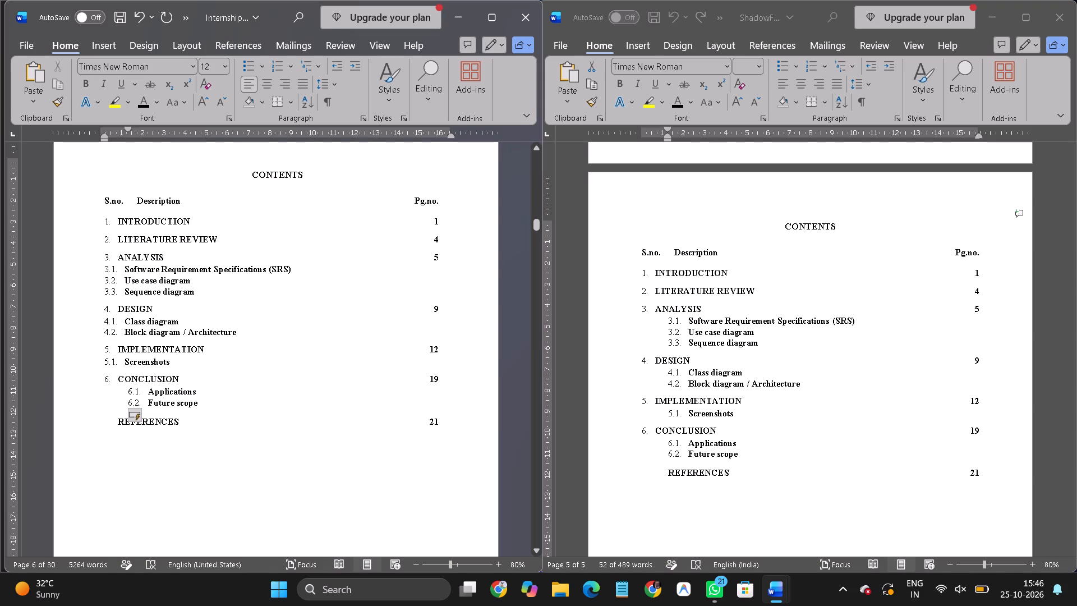
# Indent sub-entries 5.1 Screenshots, 4.2 Block diagram / Architecture and 4.1 Class diagram by one tab stop each.
pyautogui.click(102, 360)
pyautogui.press('Tab')
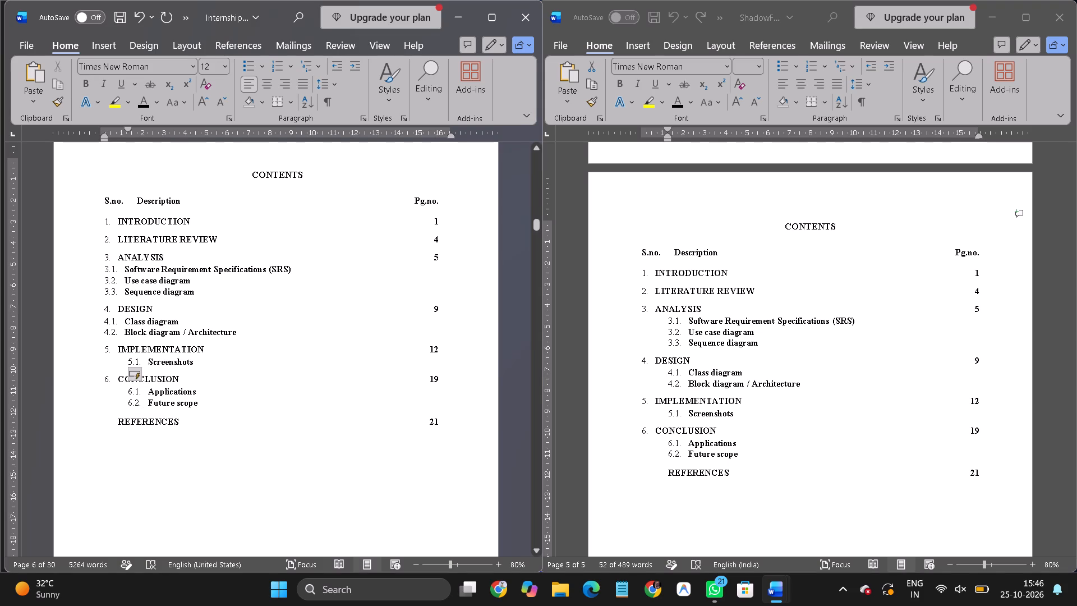
pyautogui.click(101, 332)
pyautogui.press('Tab')
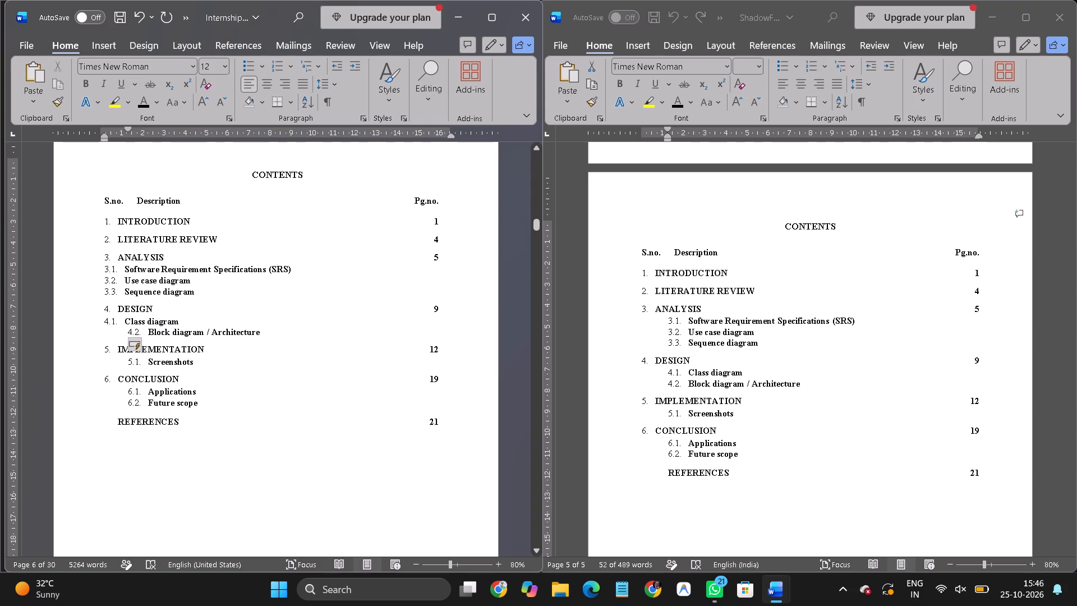
pyautogui.click(102, 323)
pyautogui.press('Tab')
# Indent the ANALYSIS sub-entries 3.3 Sequence diagram, 3.2 Use case diagram and 3.1 Software Requirement Specifications by one tab stop each.
pyautogui.click(104, 288)
pyautogui.press('Tab')
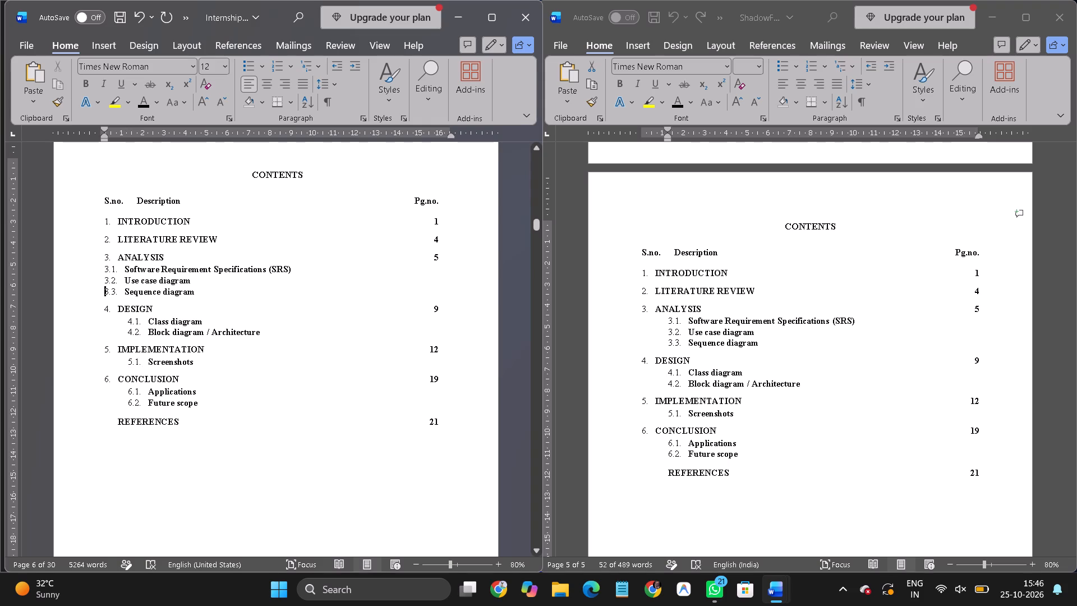
pyautogui.click(103, 280)
pyautogui.press('Tab')
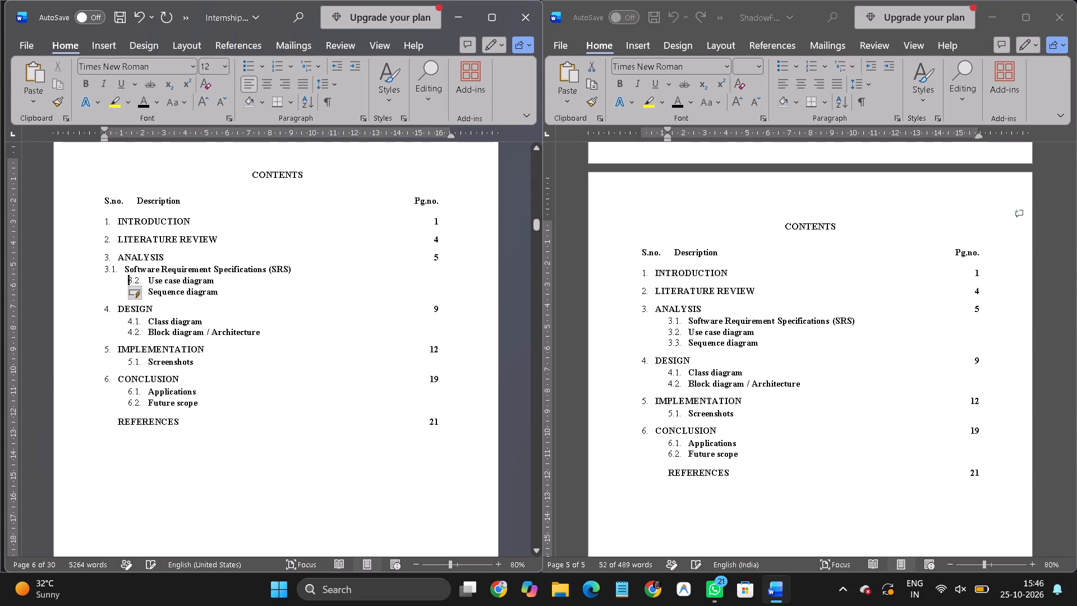
pyautogui.click(102, 267)
pyautogui.press('Tab')
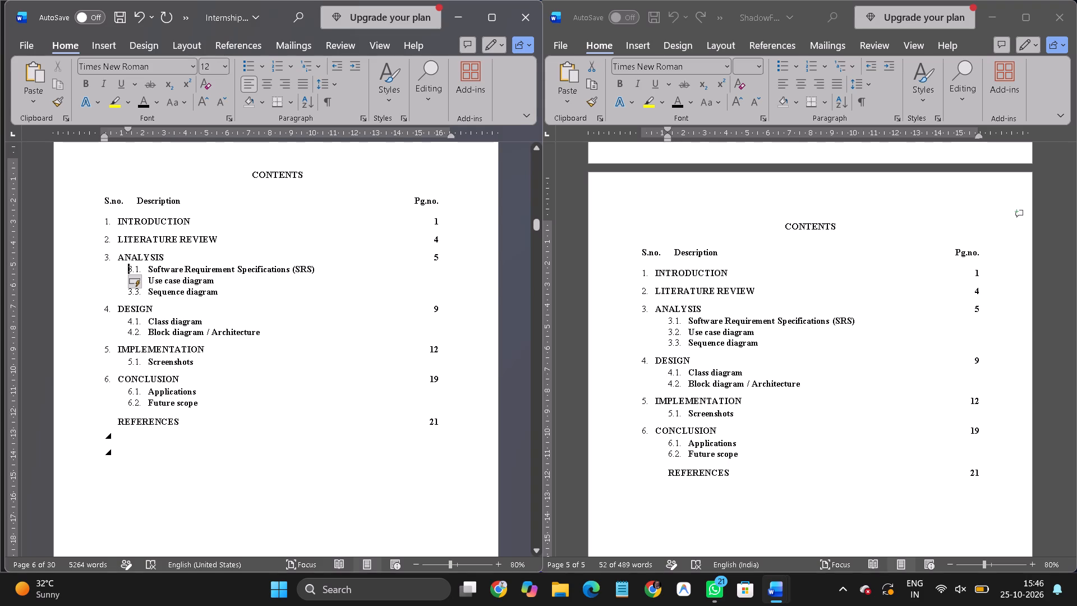
# Add an APPENDICES entry on a new line below REFERENCES in the contents list, indented with five spaces.
pyautogui.click(455, 423)
pyautogui.press('Return')
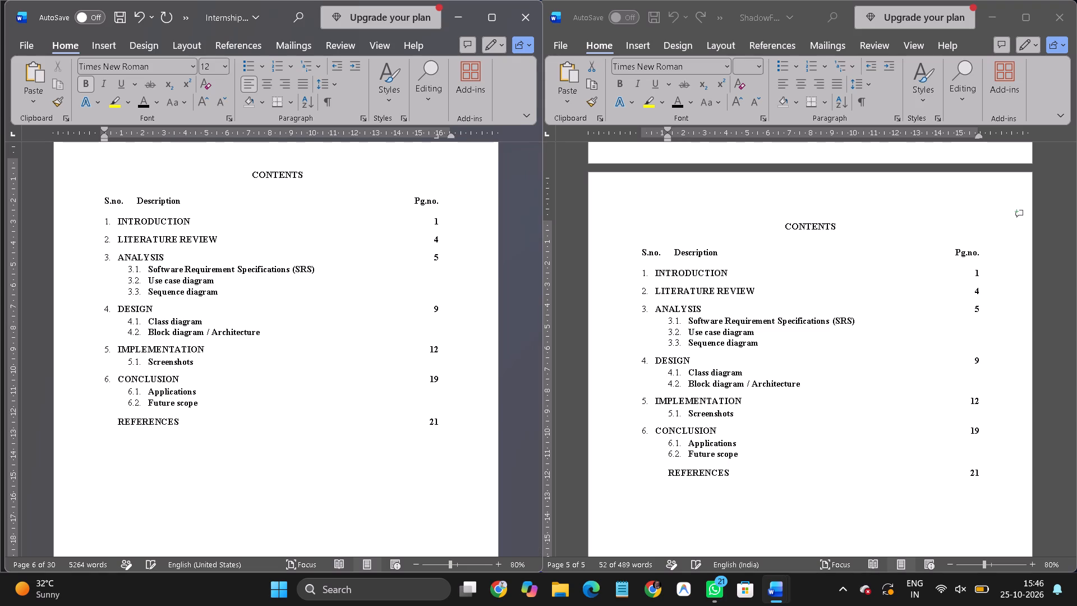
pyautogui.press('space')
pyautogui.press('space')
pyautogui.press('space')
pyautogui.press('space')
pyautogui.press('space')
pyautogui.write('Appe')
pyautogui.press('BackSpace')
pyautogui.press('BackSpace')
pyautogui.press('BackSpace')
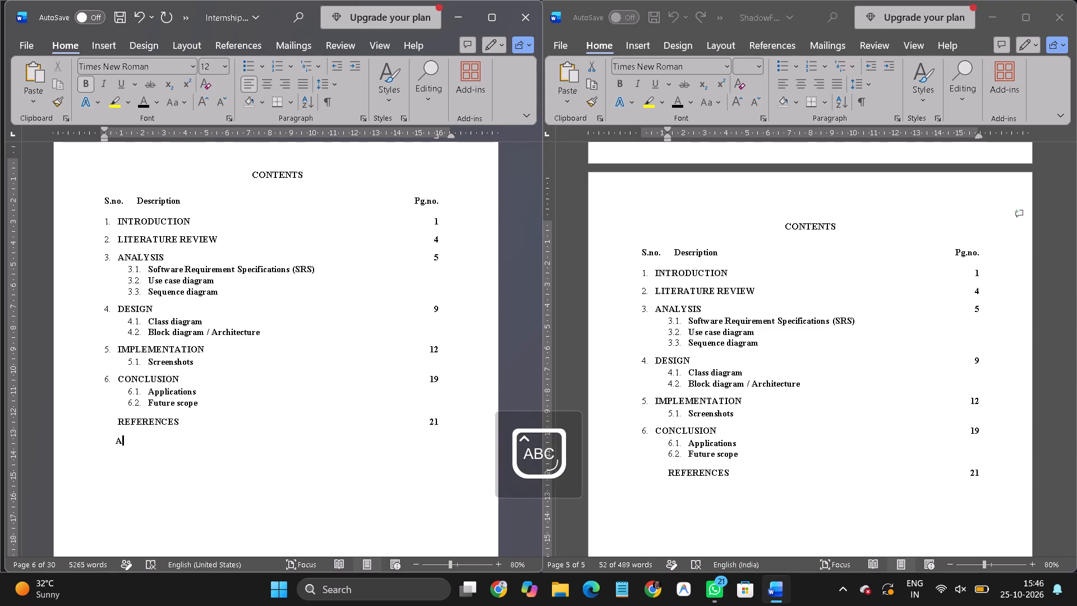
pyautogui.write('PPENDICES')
# Add one more leading space to the APPENDICES entry so it lines up with REFERENCES above.
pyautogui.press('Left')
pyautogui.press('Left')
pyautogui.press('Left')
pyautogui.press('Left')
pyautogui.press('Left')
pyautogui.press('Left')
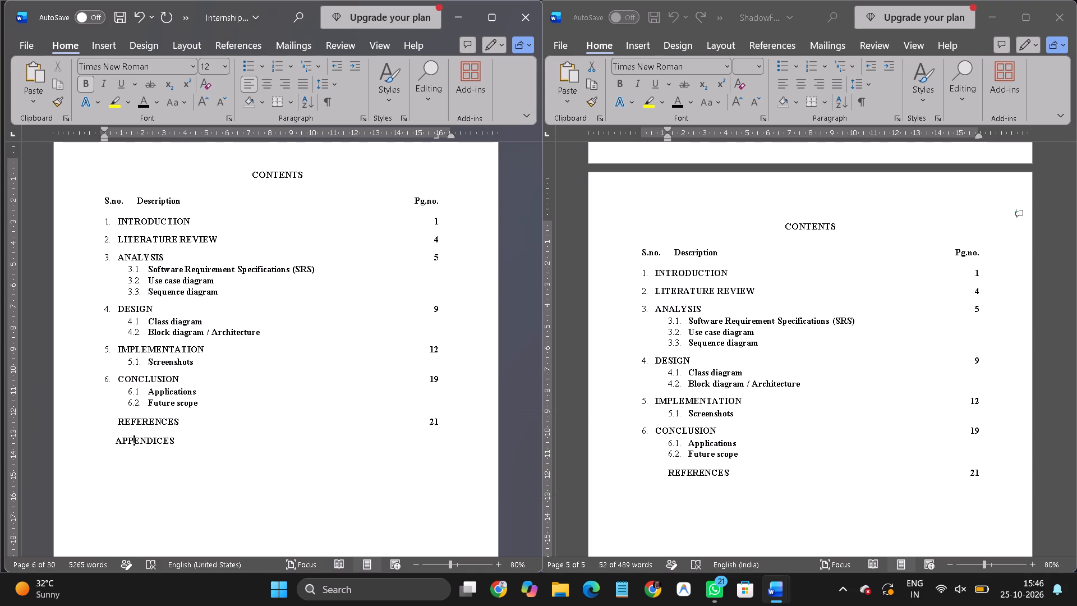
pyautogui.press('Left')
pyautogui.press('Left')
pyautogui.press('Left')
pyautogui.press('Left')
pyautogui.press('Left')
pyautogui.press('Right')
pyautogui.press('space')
# Extend the APPENDICES line by one tab stop to reach the Pg.no. column, ready for its page number.
pyautogui.click(431, 444)
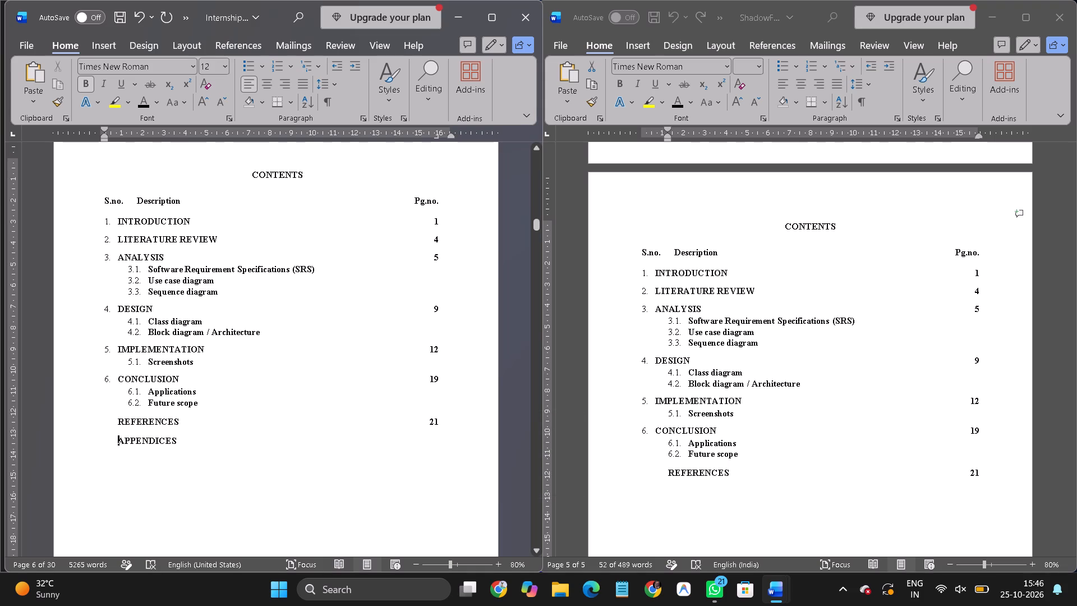
pyautogui.press('Tab')
pyautogui.press('Tab')
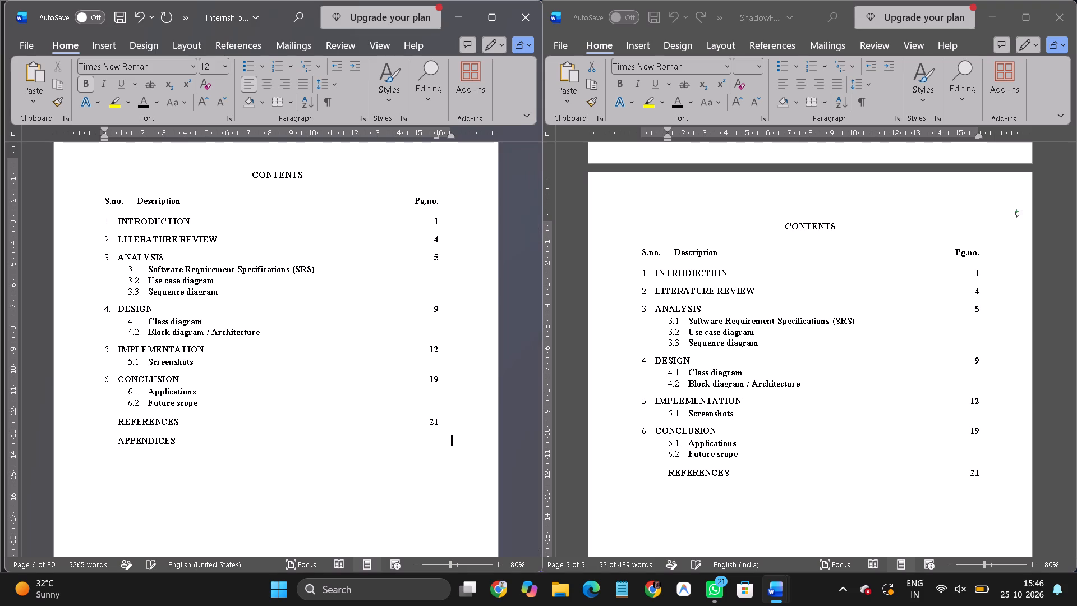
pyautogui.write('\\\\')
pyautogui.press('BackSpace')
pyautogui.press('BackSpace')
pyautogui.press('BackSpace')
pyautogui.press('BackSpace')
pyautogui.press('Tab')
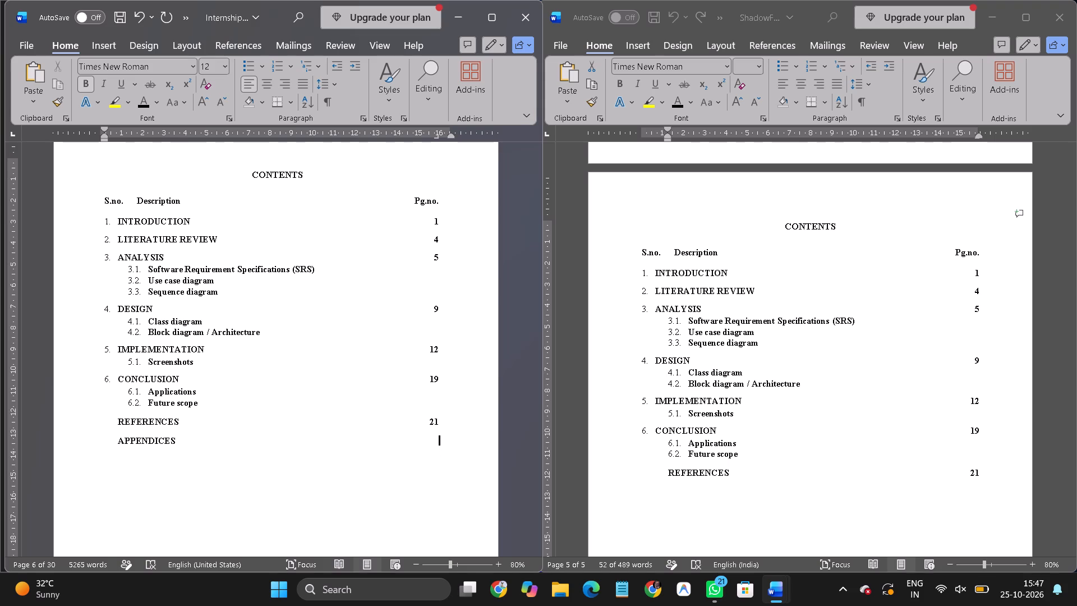
# Enter XY as the placeholder page number for the APPENDICES entry in the contents list.
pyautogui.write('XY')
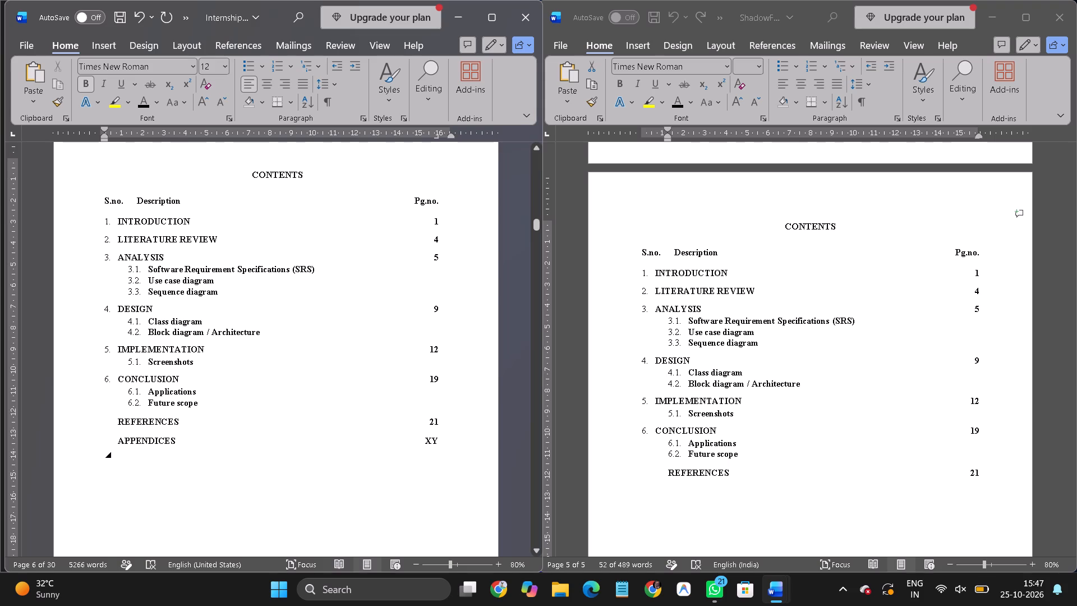
# Insert six blank lines between the contents list and the 1. INTRODUCTION heading to push the heading off the contents page.
pyautogui.scroll(-1, 326, 461)
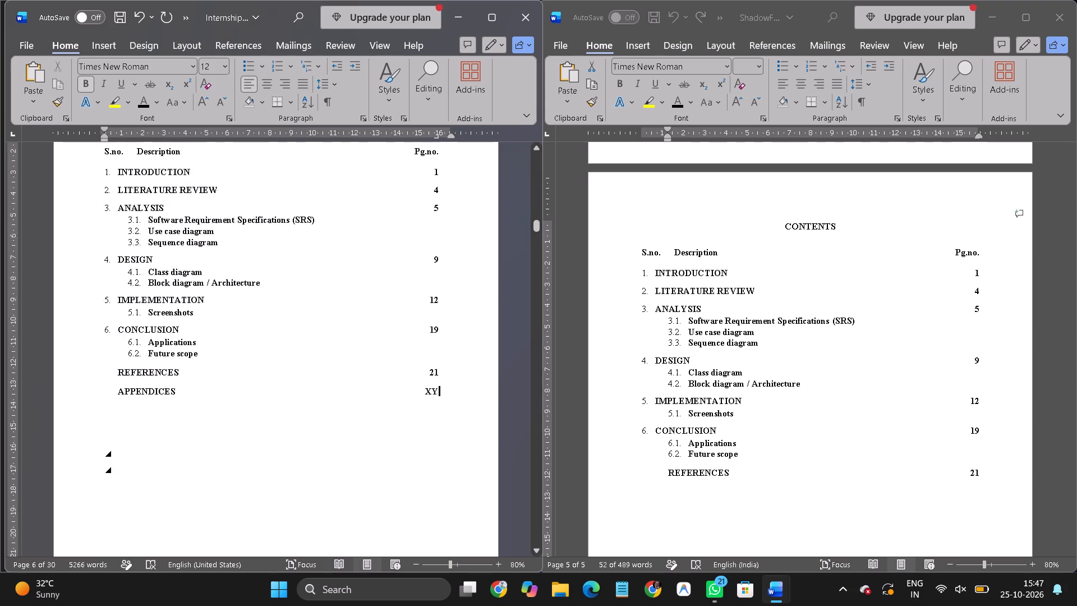
pyautogui.scroll(-1, 326, 461)
pyautogui.click(286, 373)
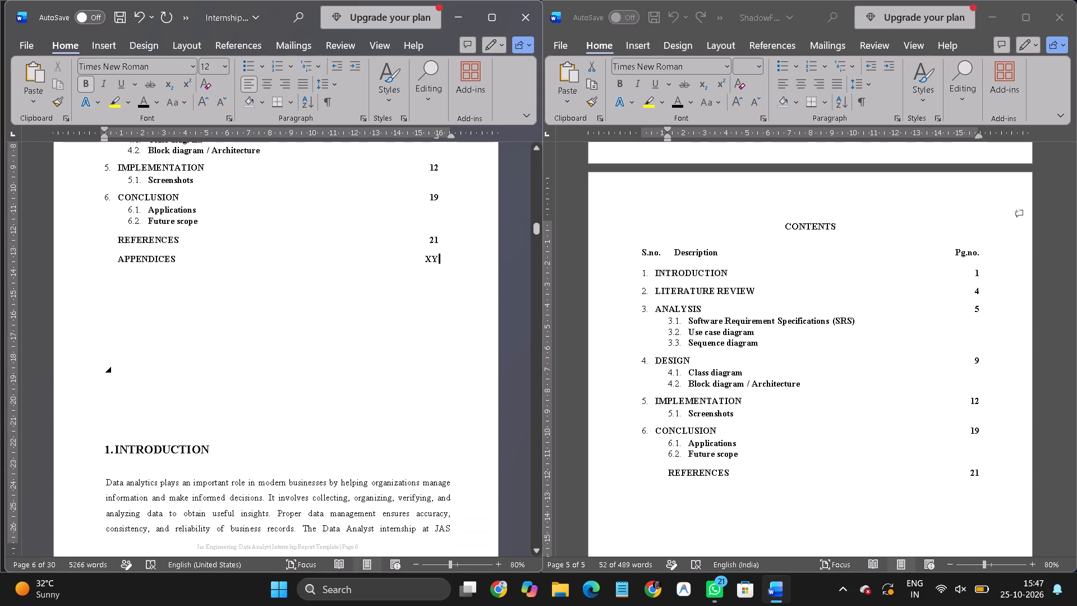
pyautogui.press('Return')
pyautogui.press('Return')
pyautogui.press('Return')
pyautogui.press('Return')
pyautogui.press('Return')
pyautogui.press('Return')
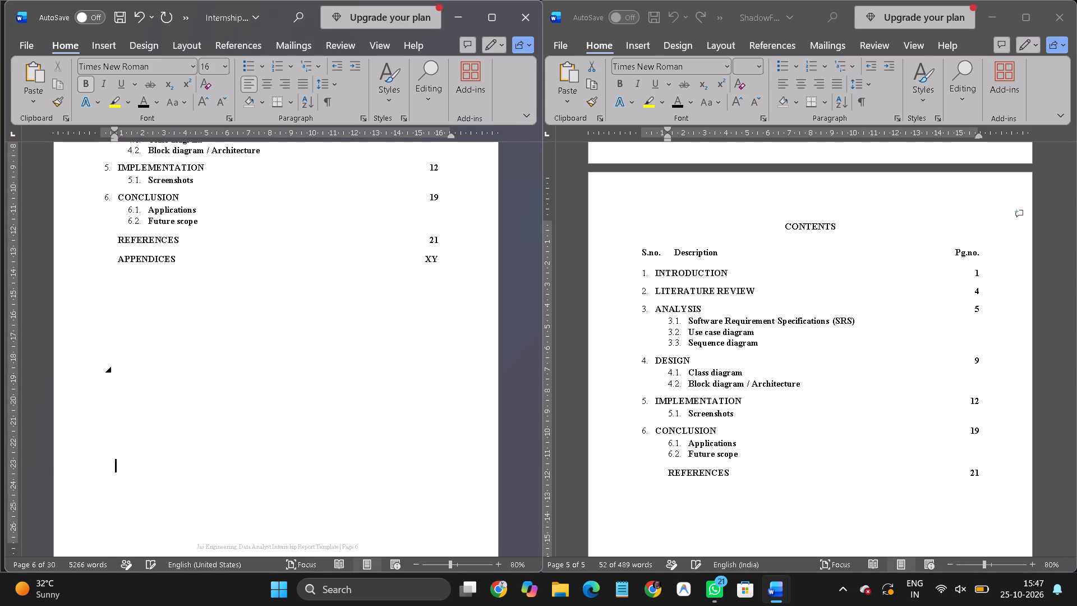
# Save the internship report document.
pyautogui.click(286, 373)
pyautogui.hotkey('ctrl', 's')
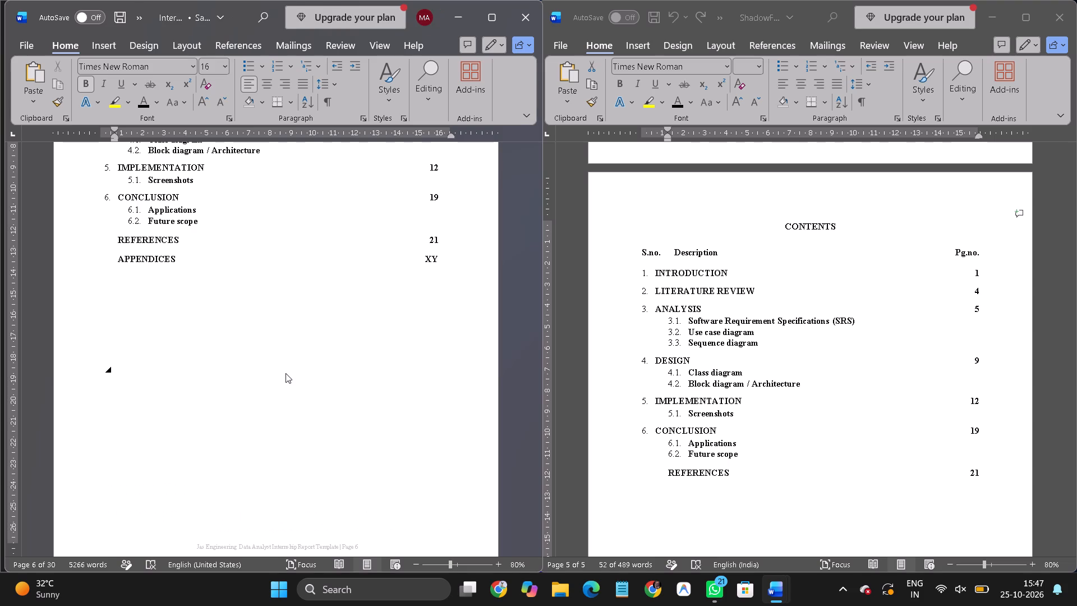
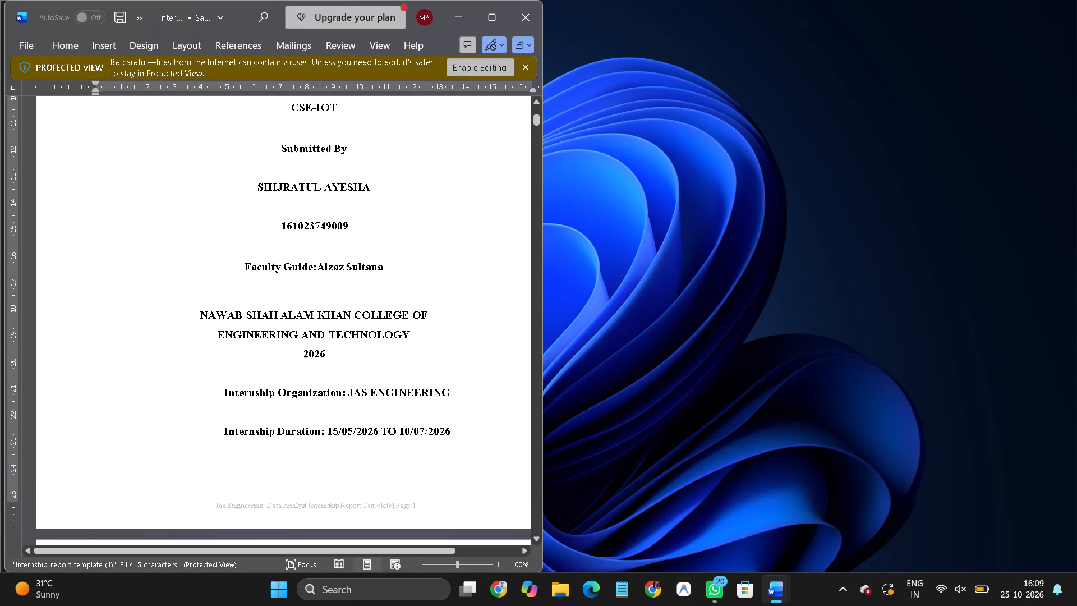
# Close the protected-view copy of the internship report template.
pyautogui.click(522, 13)
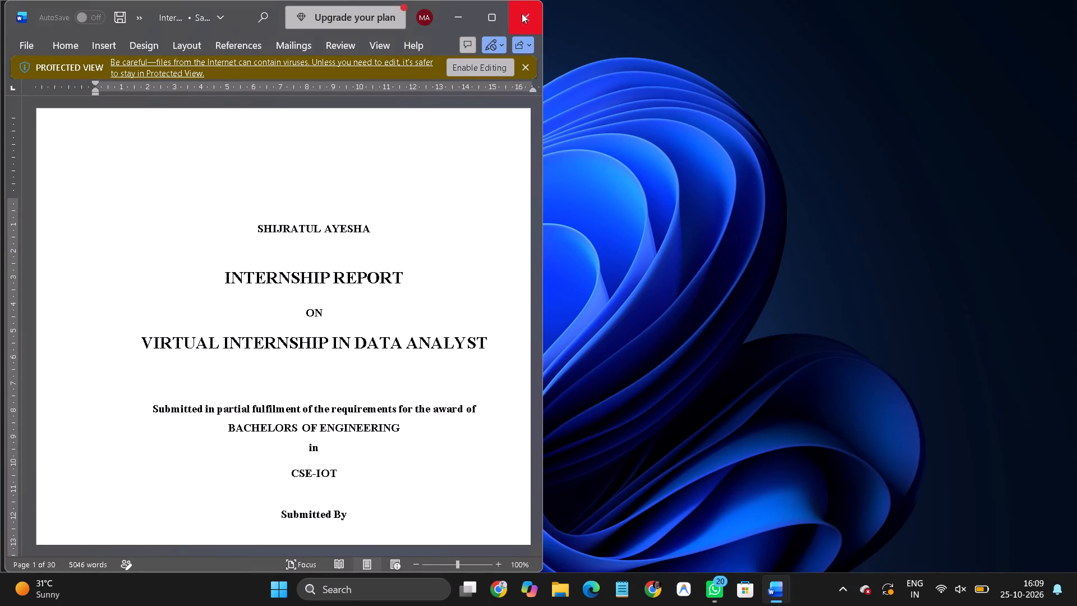
# Save the edited summer internship report under its existing name.
pyautogui.click(265, 375)
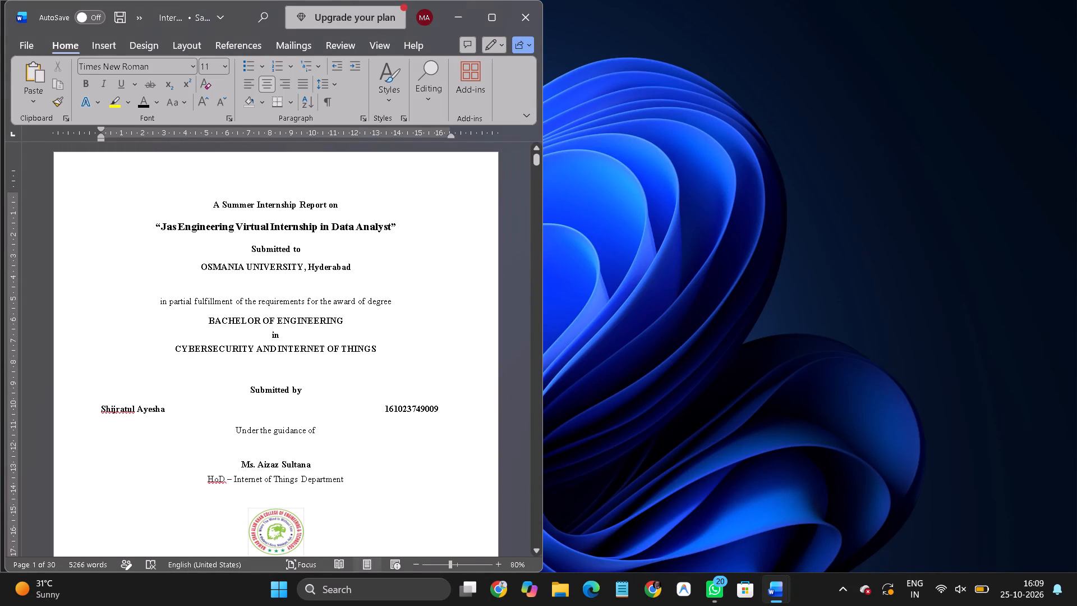
pyautogui.hotkey('ctrl', 's')
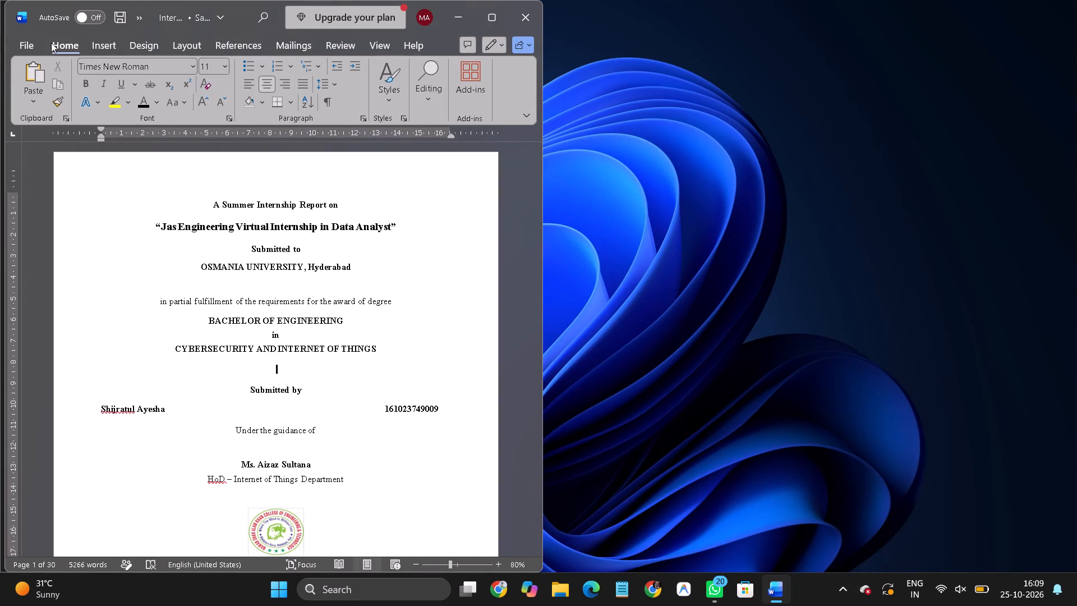
# Start saving a copy of the internship report in the OneDrive folder named with a student roll number.
pyautogui.click(33, 45)
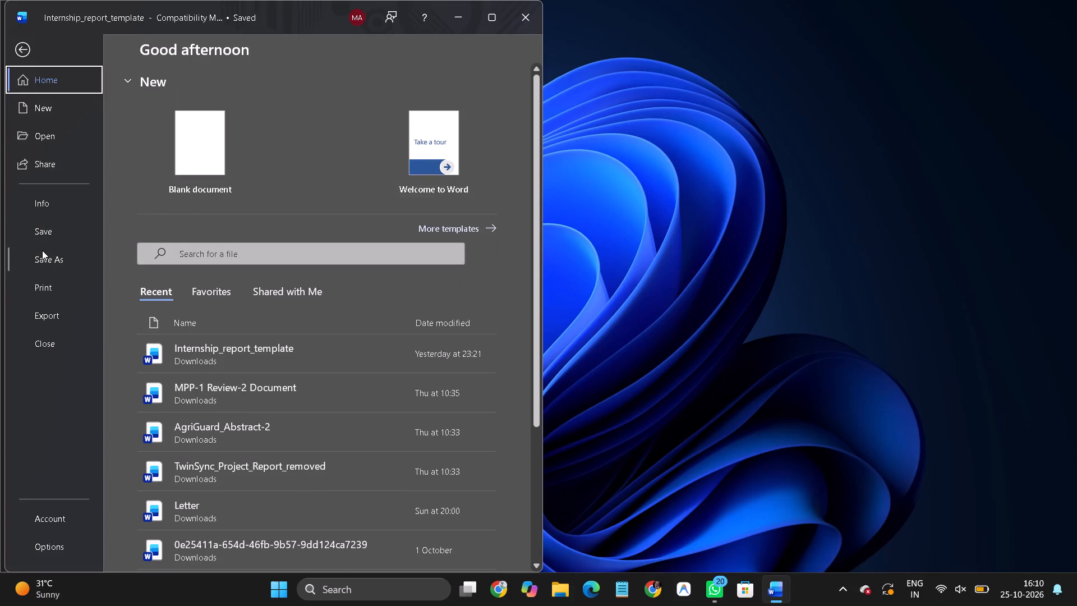
pyautogui.click(42, 250)
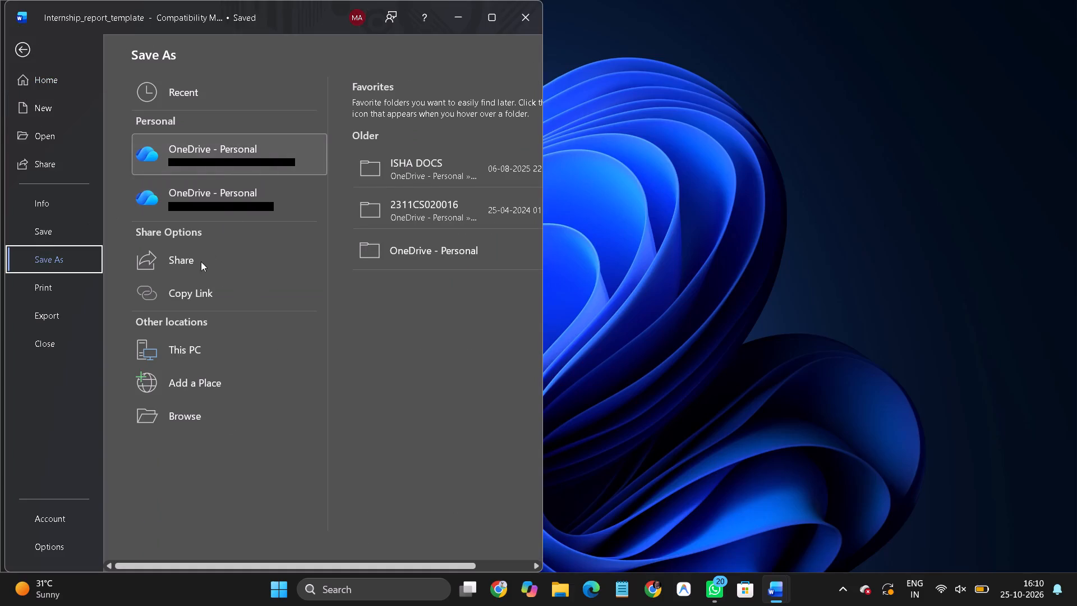
pyautogui.doubleClick(419, 200)
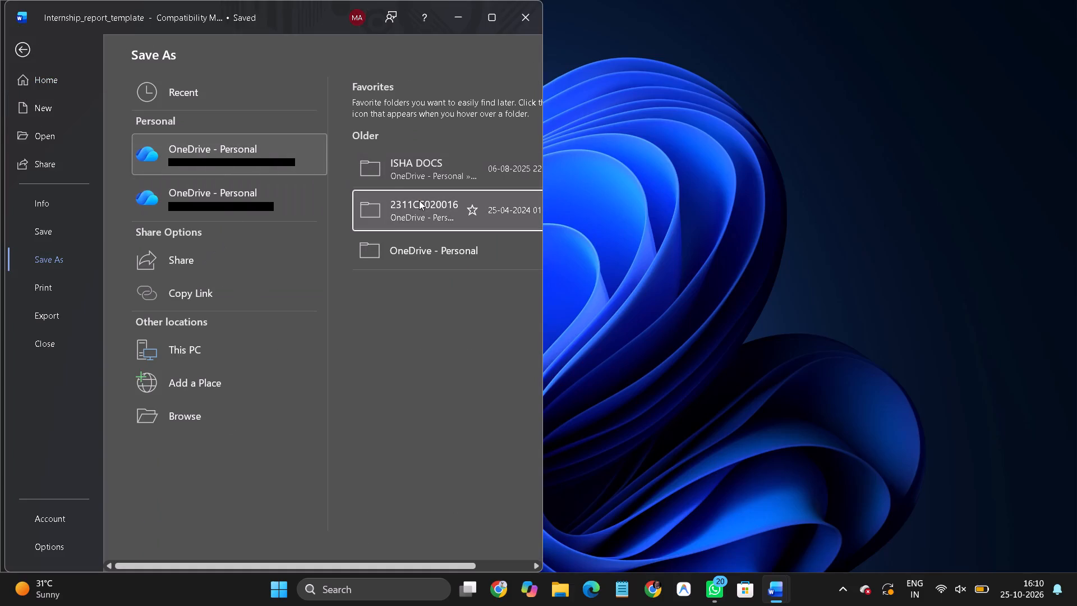
pyautogui.doubleClick(424, 212)
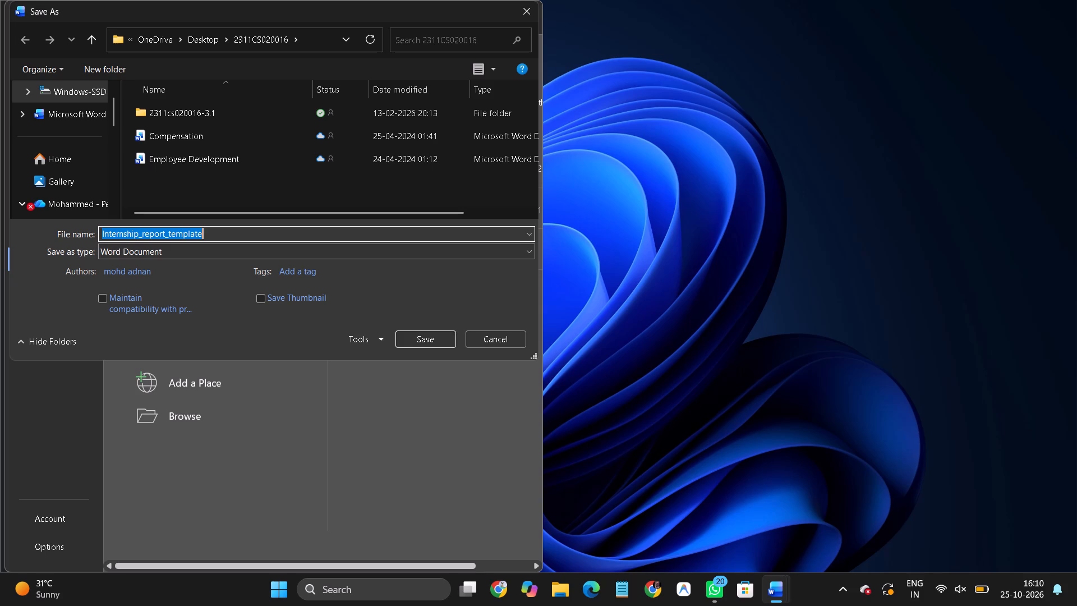
# Save the report as a Word Document named INTERNSHIP DOC in the current Desktop subfolder, accepting the upgrade to the newest file format.
pyautogui.press('BackSpace')
pyautogui.write('INTERNSHIP DOC')
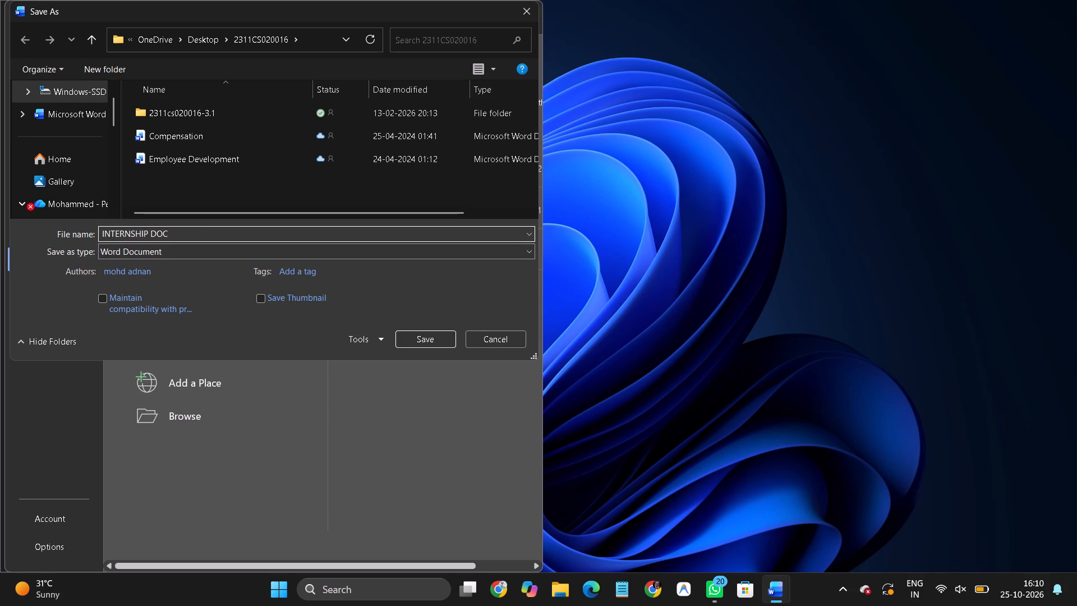
pyautogui.press('Return')
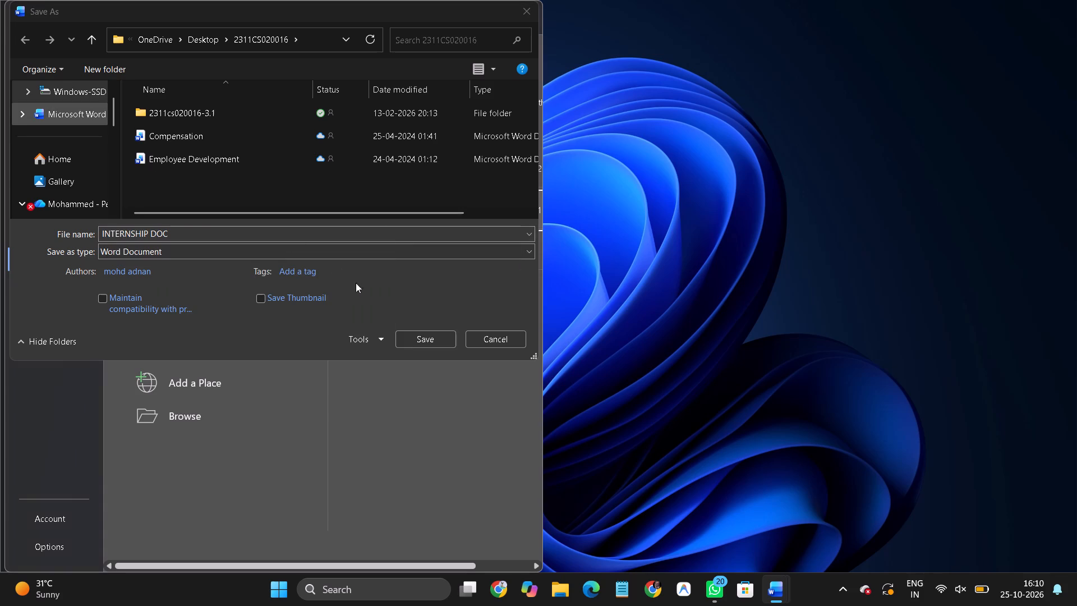
pyautogui.click(438, 338)
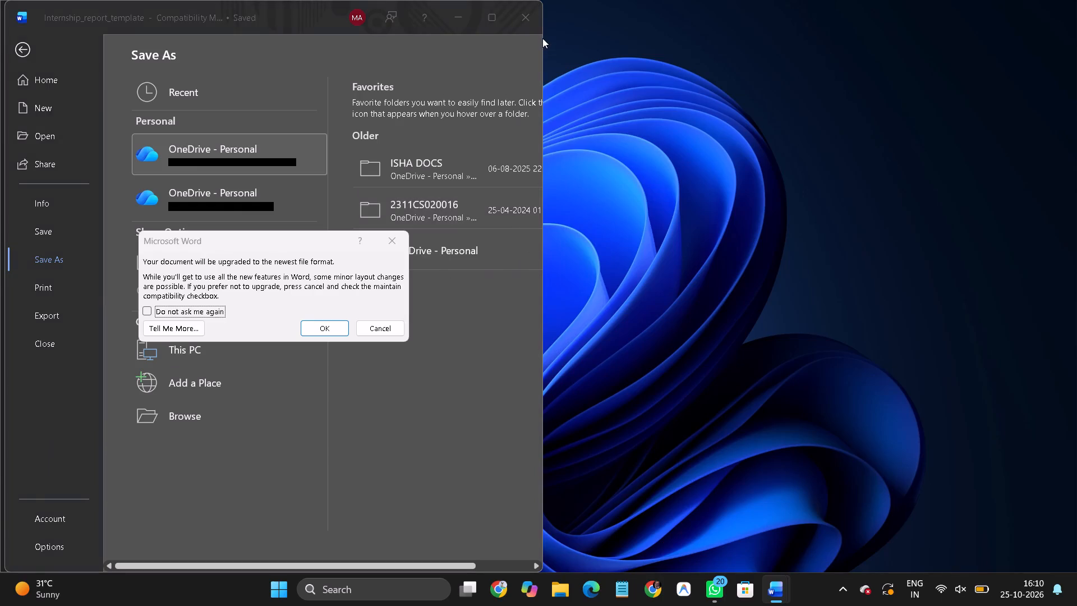
pyautogui.click(317, 331)
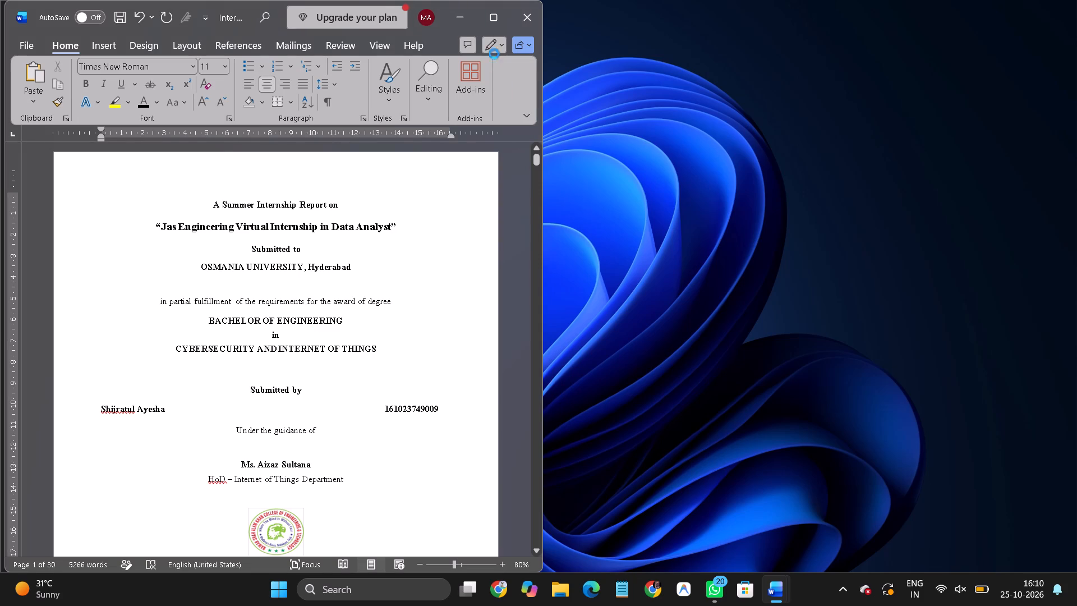